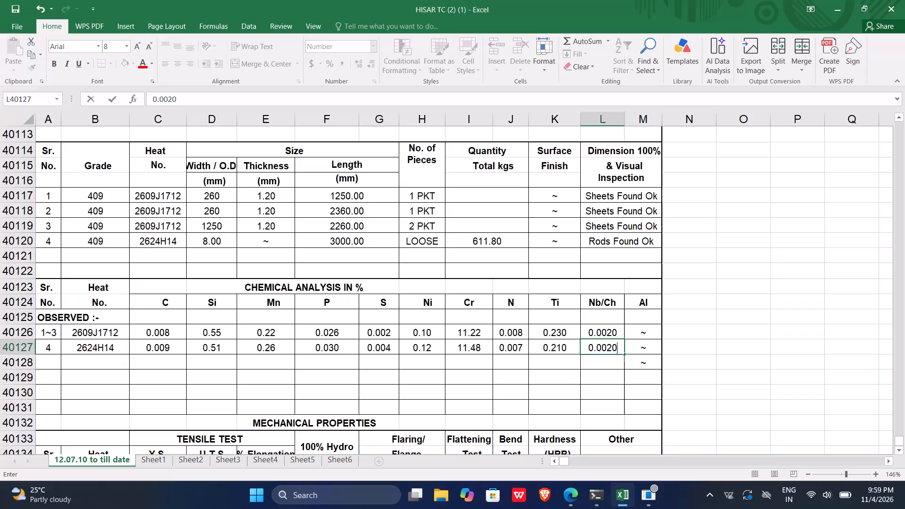
Commit the 0.0020 Nb/Ch entry for heat 2624H14 and clear the extra ~ in the Al column of the empty row below.
key("Down")
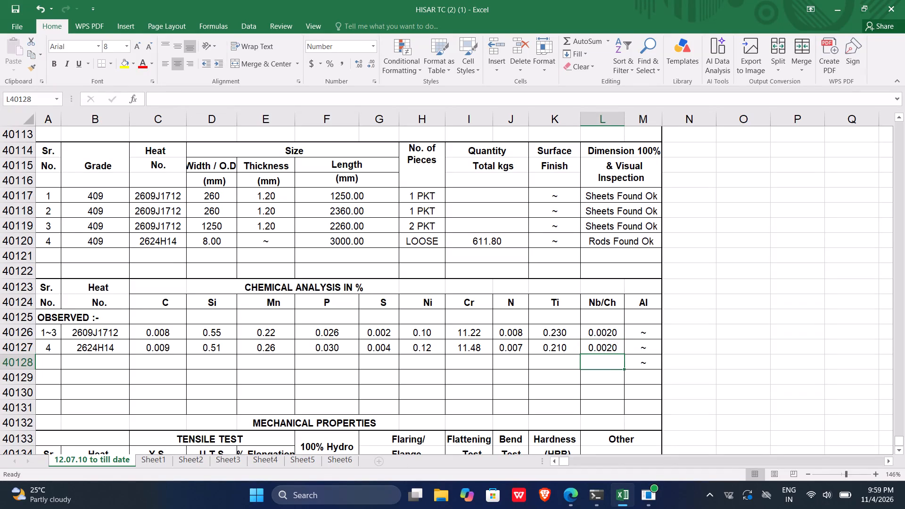
key("Right")
key("BackSpace")
key("Left")
Select the heat number cell 2624H14 in the second observed row of the chemical analysis table.
key("Left")
key("Left")
key("Left")
key("Left")
key("Left")
key("Left")
key("Left")
key("Left")
key("Left")
key("Left")
key("Left")
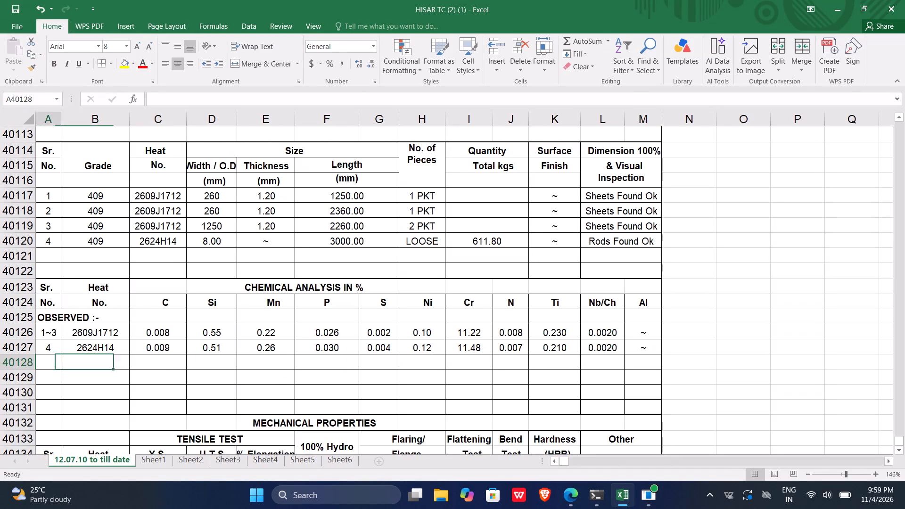
key("Right")
key("Up")
key("Left")
key("Right")
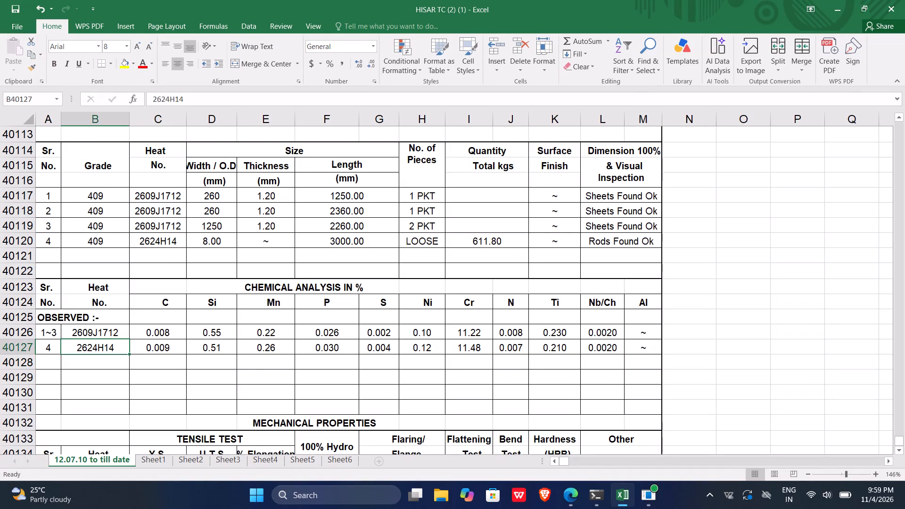
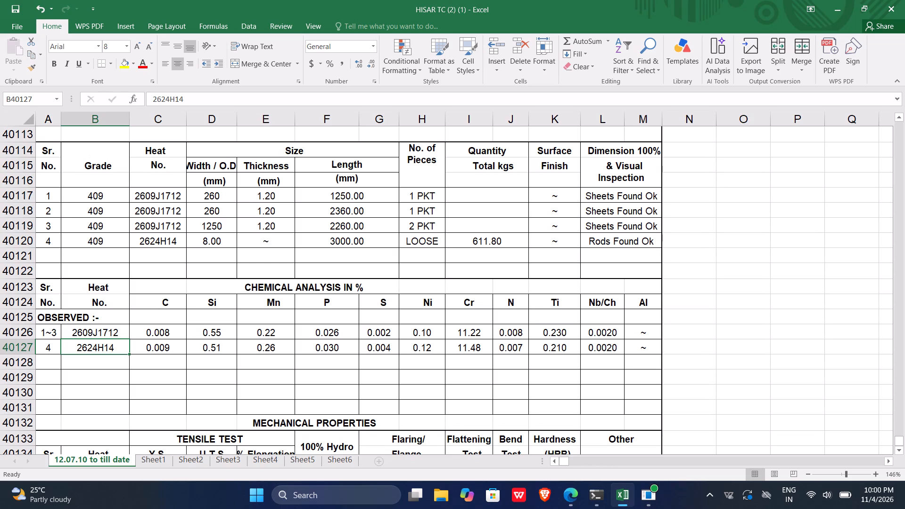
Set the invoice number on the M/s. Syndicate Auto Components certificate to 26-27/403.
key("Up")
key("Up")
key("Up")
key("Up")
key("Up")
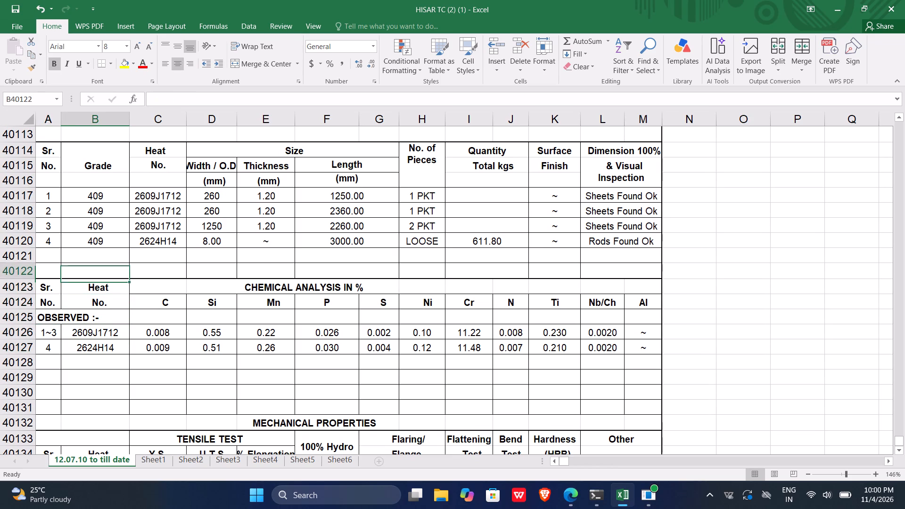
key("Up")
key("Up")
key("Up")
key("Up")
key("Up")
key("Up")
key("Up")
key("Up")
key("Up")
key("Up")
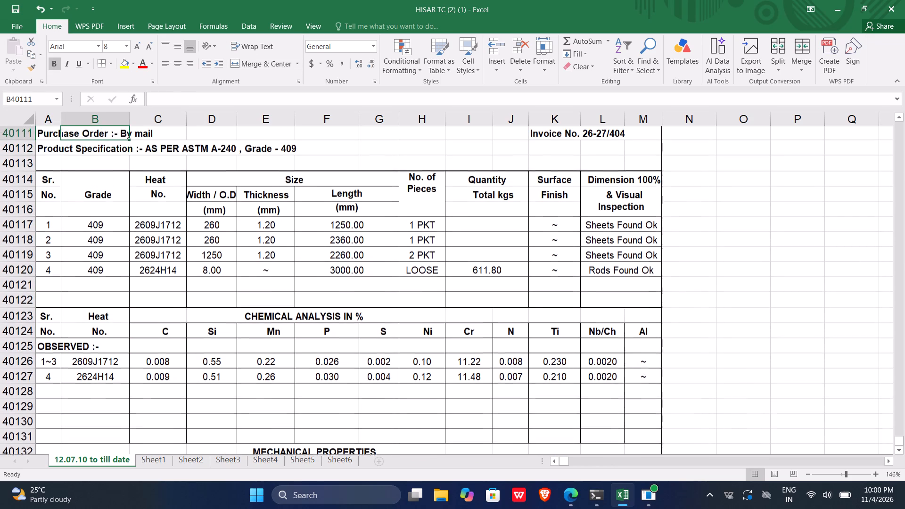
key("Up")
key("Right")
key("Right")
key("Right")
key("Right")
key("Right")
key("Right")
key("Right")
key("Right")
key("Right")
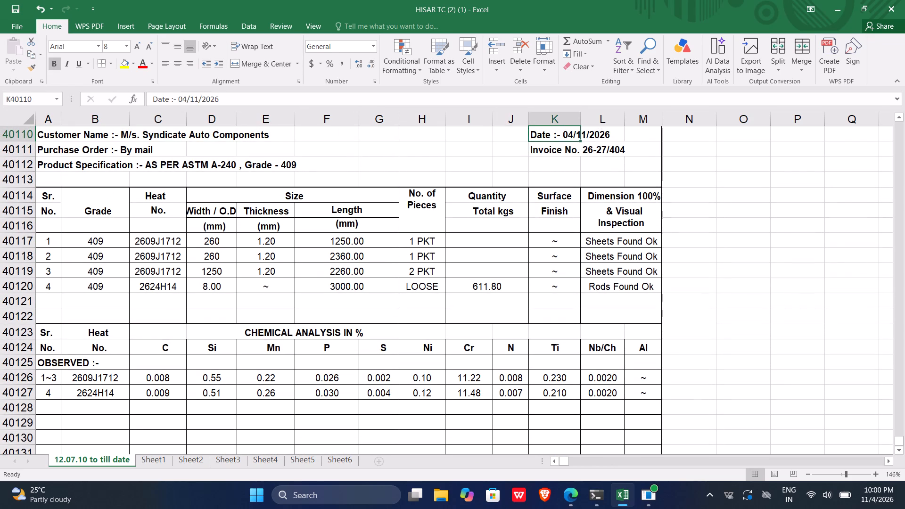
key("Down")
left_click(253, 99)
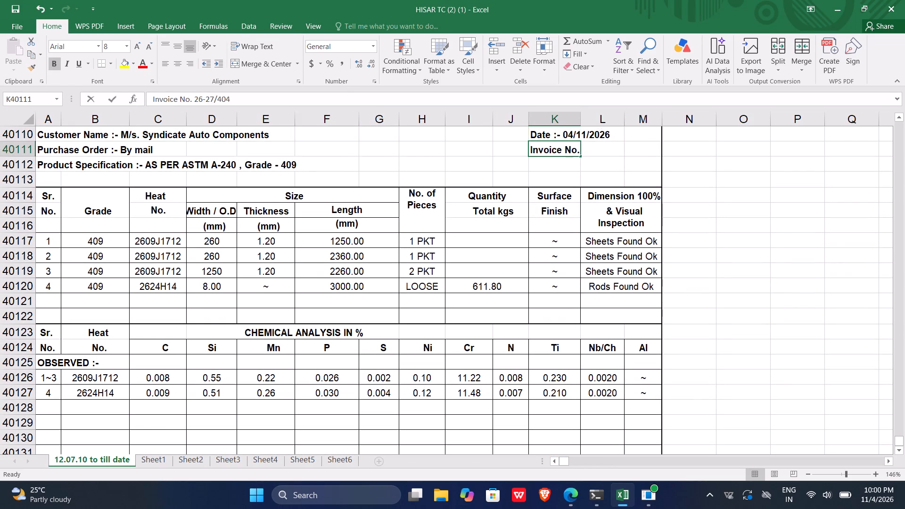
key("BackSpace")
key("3")
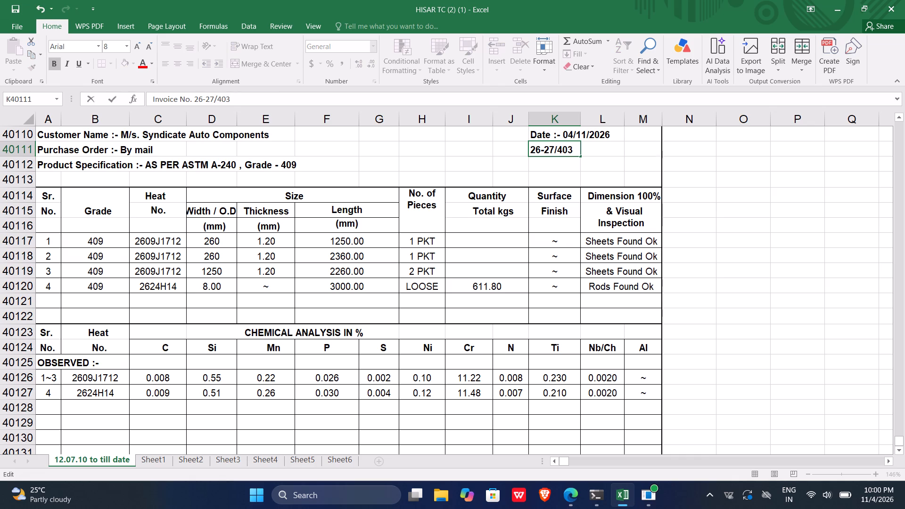
left_click(250, 181)
Set the invoice number on the preceding M/s. Belrise Industries Limited certificate to 26-27/404.
scroll(250, 181, "up", 12)
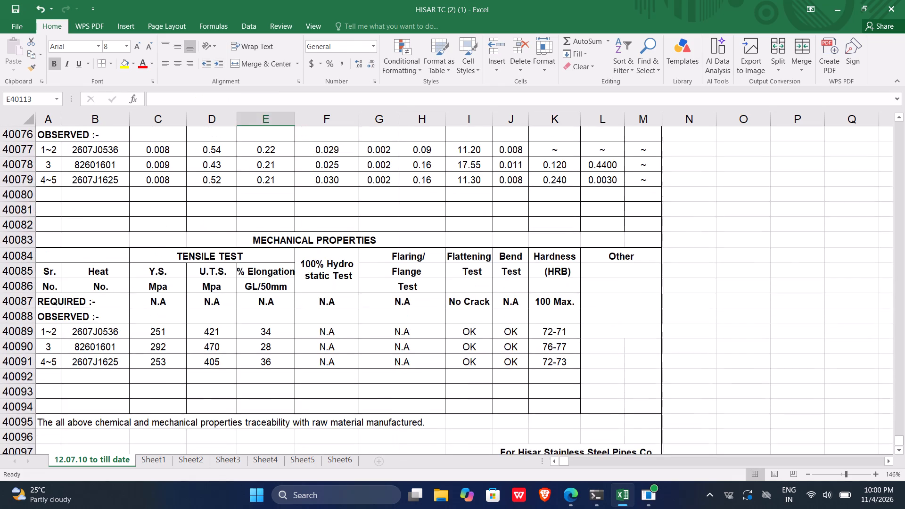
scroll(250, 181, "up", 7)
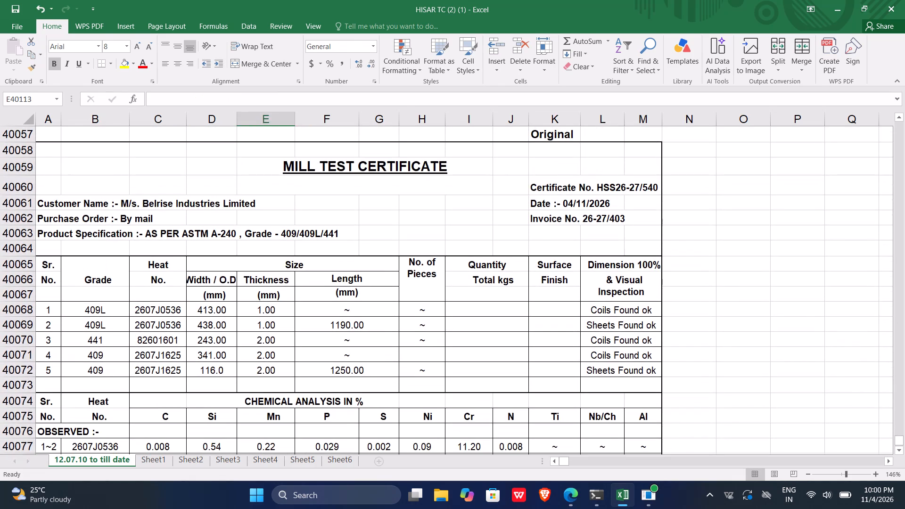
left_click(543, 222)
left_click(247, 97)
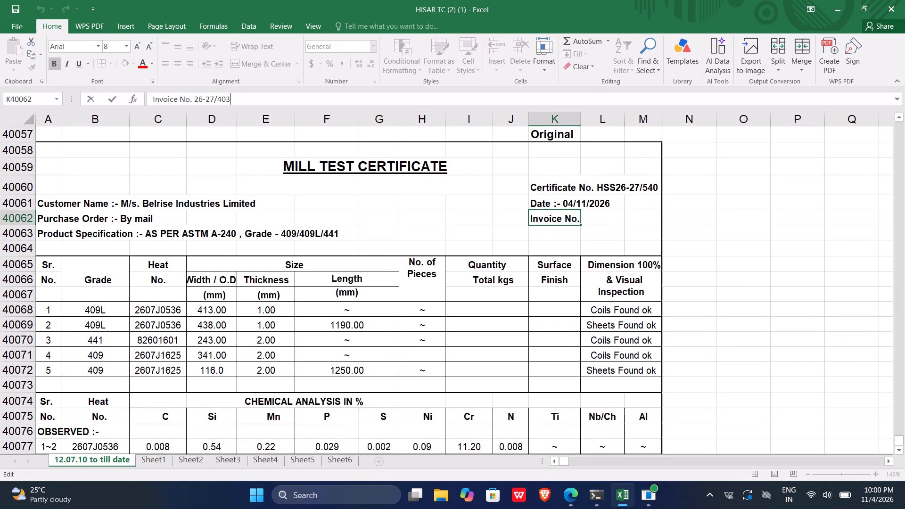
key("BackSpace")
key("4")
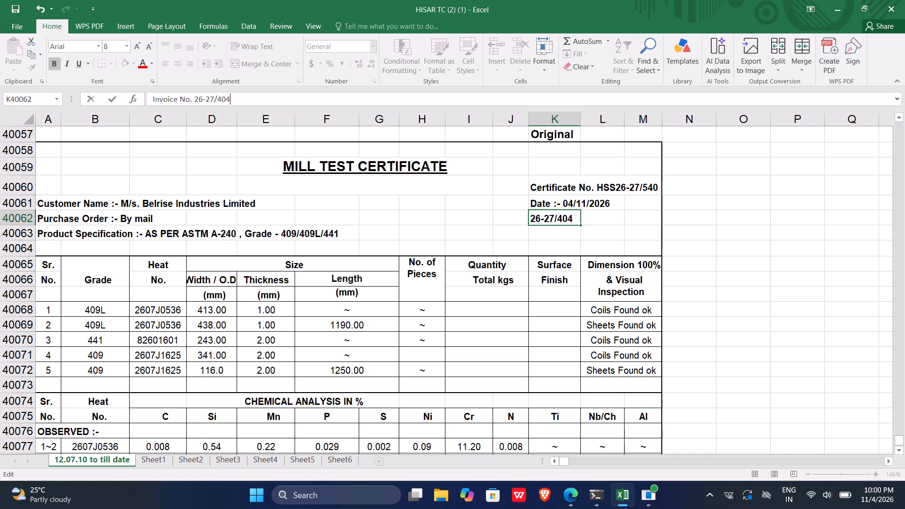
left_click(337, 199)
Return to the Syndicate Auto Components certificate and look over its size, chemical analysis and mechanical properties tables.
scroll(302, 222, "down", 2)
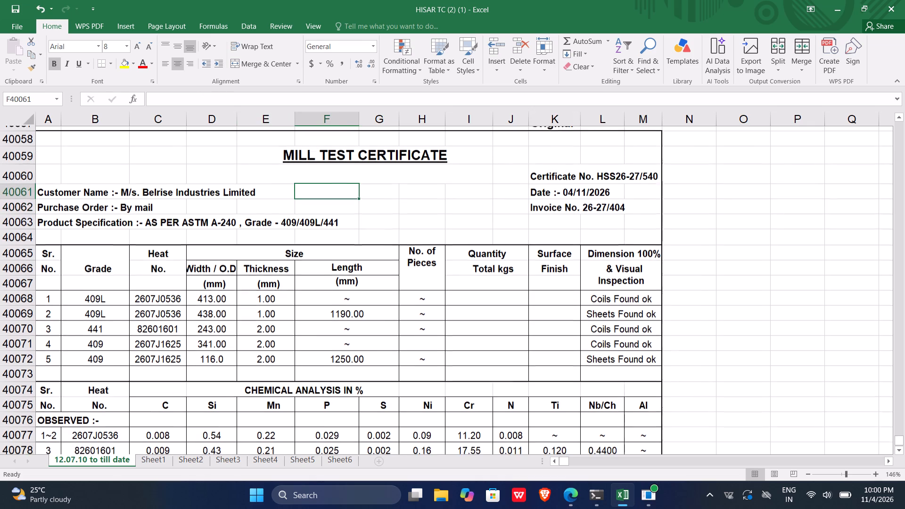
scroll(302, 222, "down", 6)
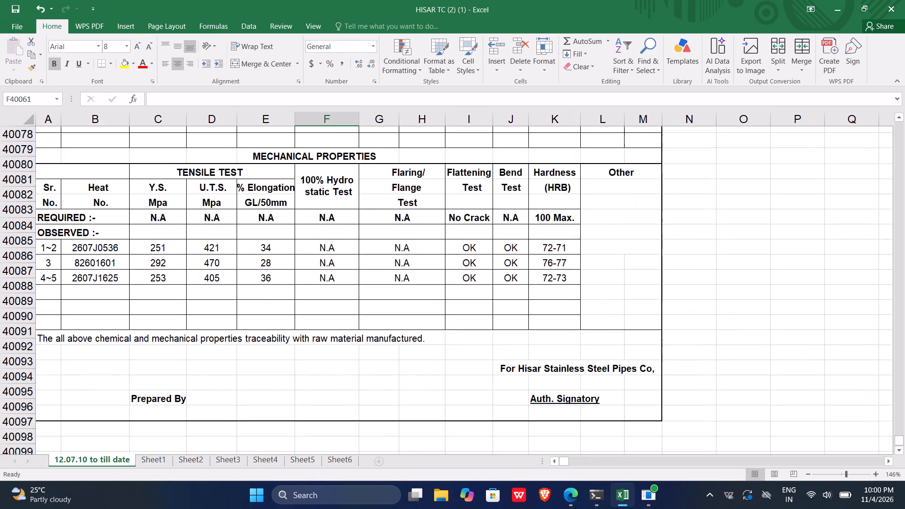
scroll(302, 222, "down", 6)
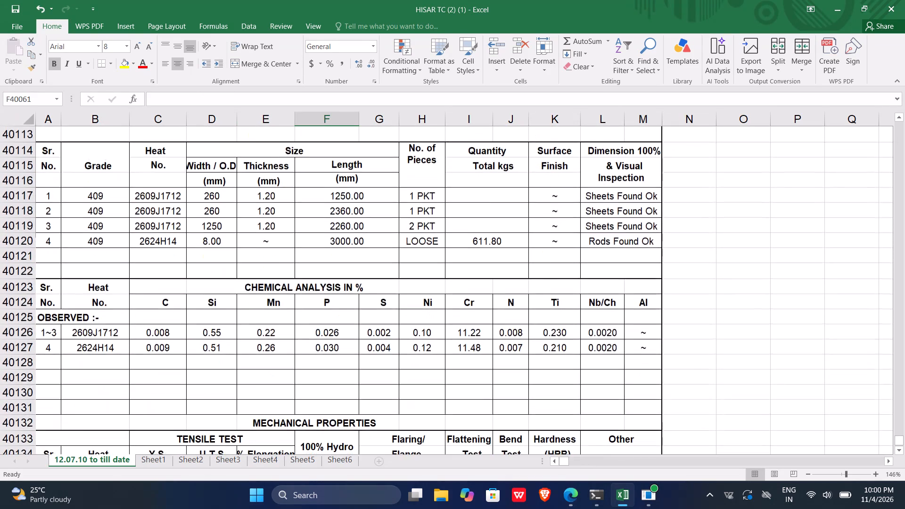
scroll(302, 222, "down", 2)
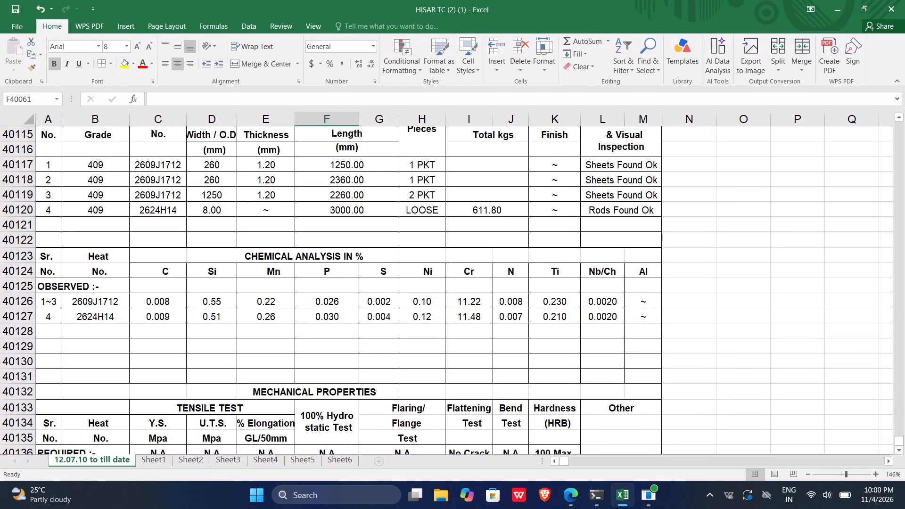
scroll(66, 334, "down", 1)
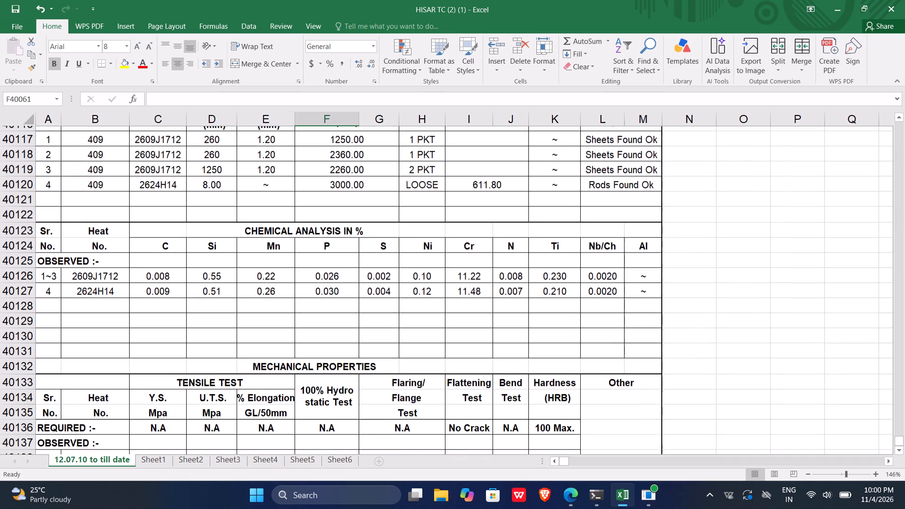
scroll(66, 334, "down", 1)
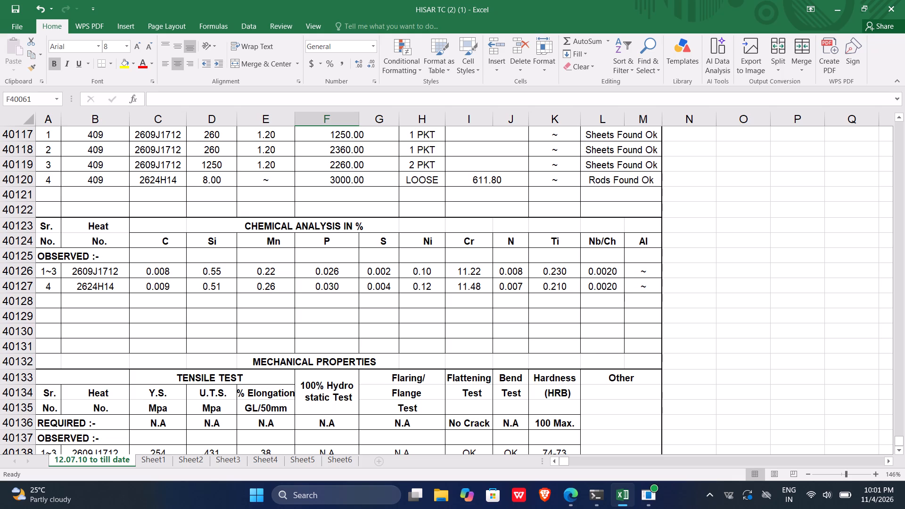
key("Up")
key("Down")
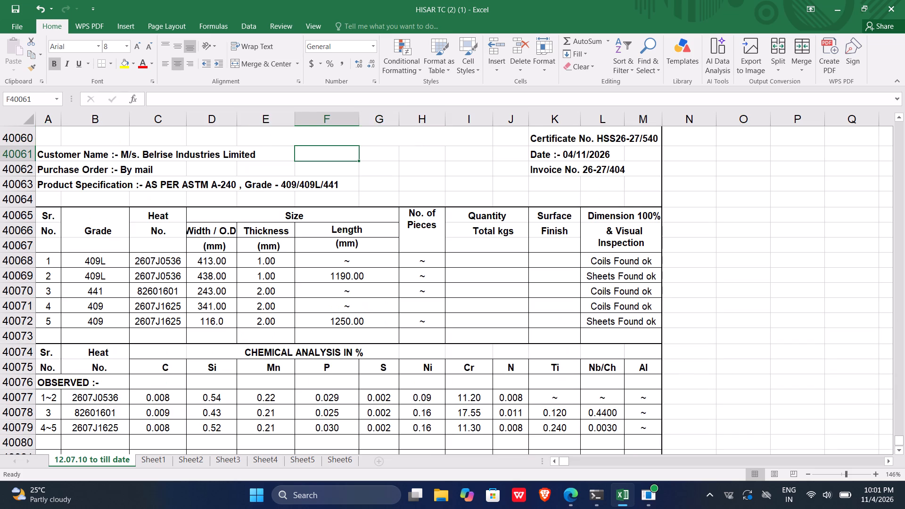
key("ctrl+Down")
key("ctrl+Down")
key("ctrl+Down")
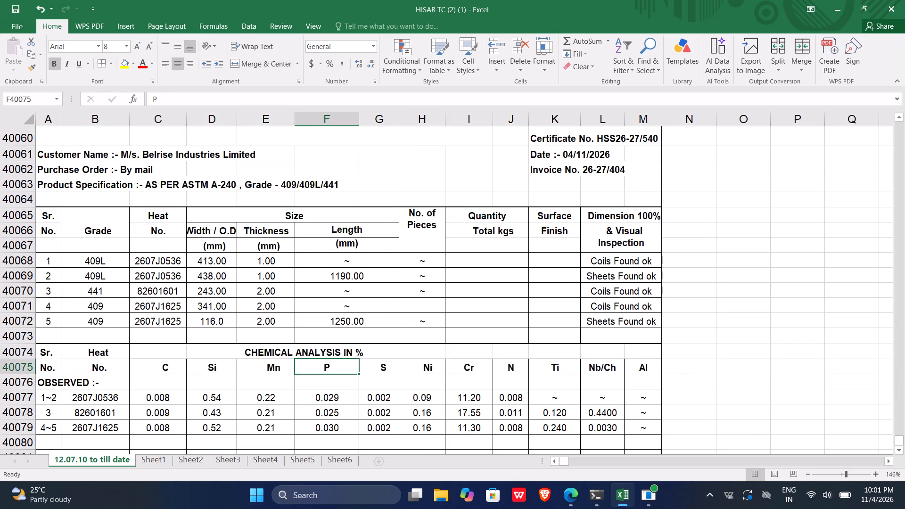
key("ctrl+Down")
key("ctrl+shift+Down")
key("Down")
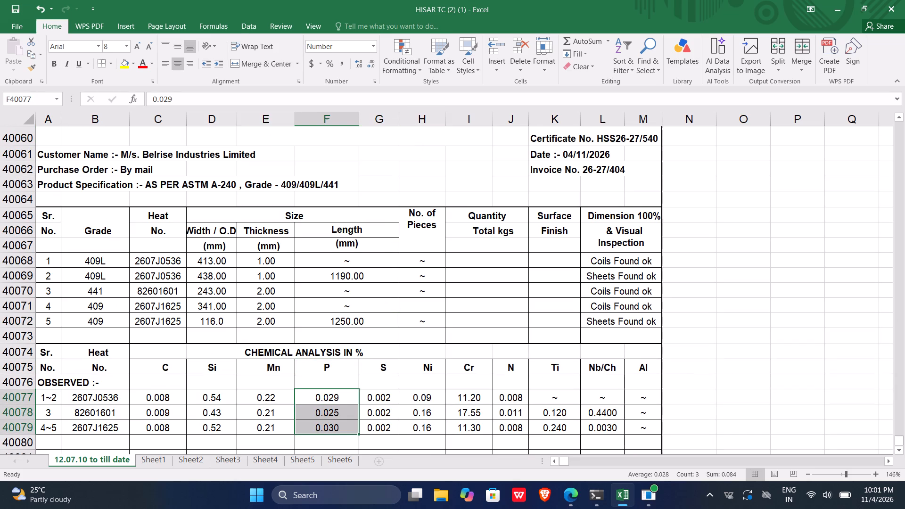
key("Down")
key("ctrl+Down")
key("ctrl+Down")
key("ctrl+Down")
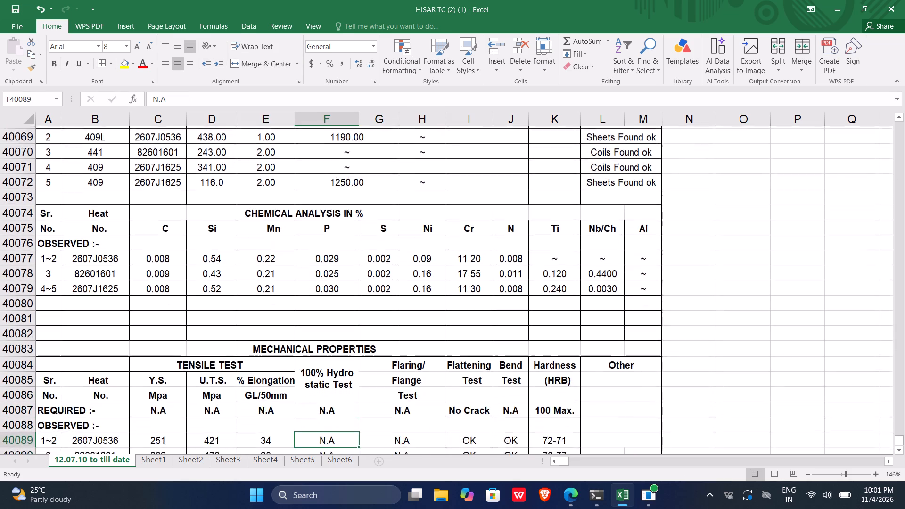
key("ctrl+Down")
key("ctrl+Down")
key("ctrl+Down")
key("ctrl+Down")
key("ctrl+Down")
key("ctrl+Down")
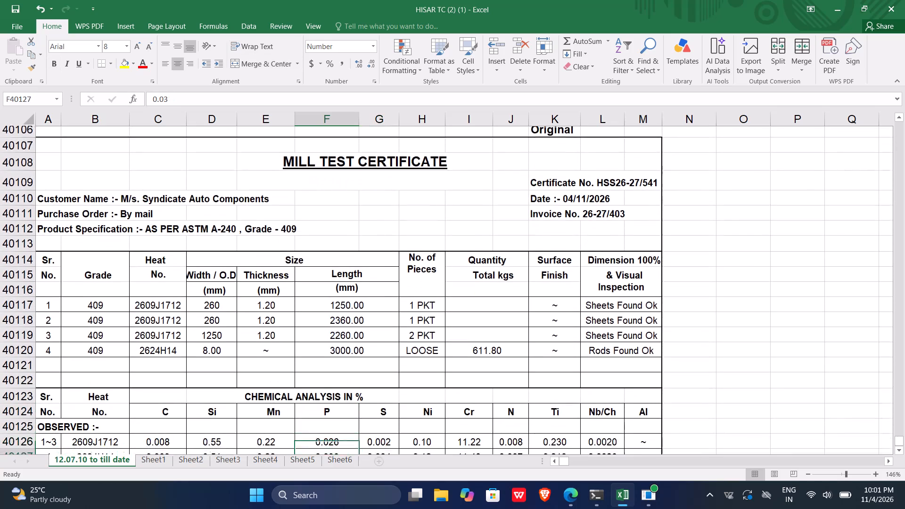
key("ctrl+Down")
key("ctrl+Down")
key("ctrl+Down")
key("ctrl+Down")
key("ctrl+Down")
key("ctrl+Down")
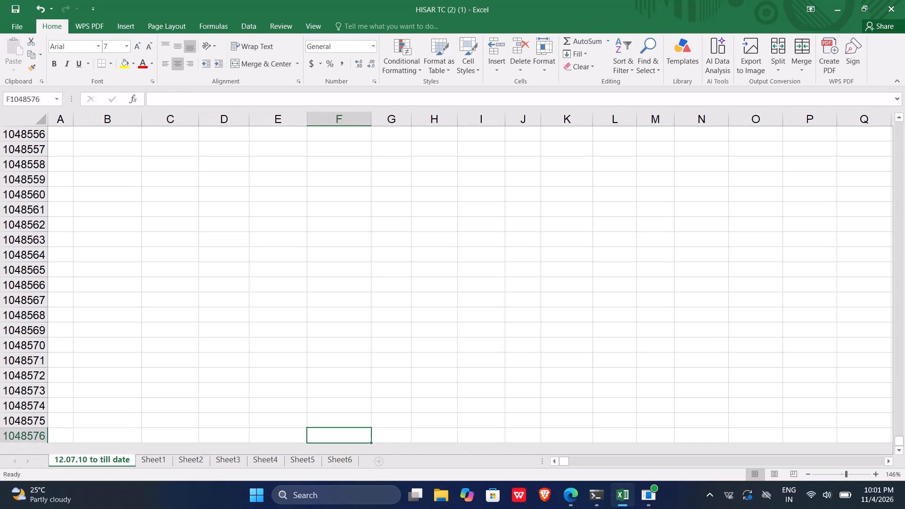
key("ctrl+Up")
key("ctrl+Up")
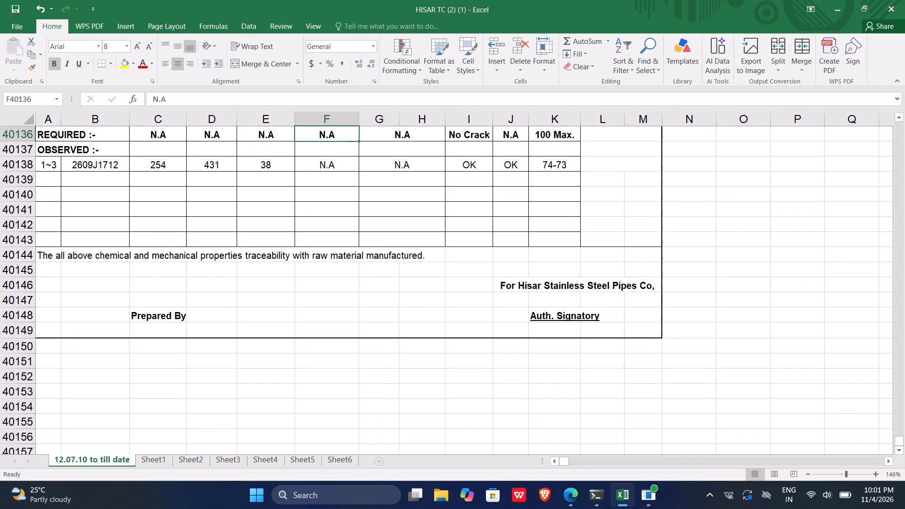
key("ctrl+Up")
key("Up")
key("Up")
key("Up")
key("Up")
key("Up")
key("Up")
key("Up")
key("Up")
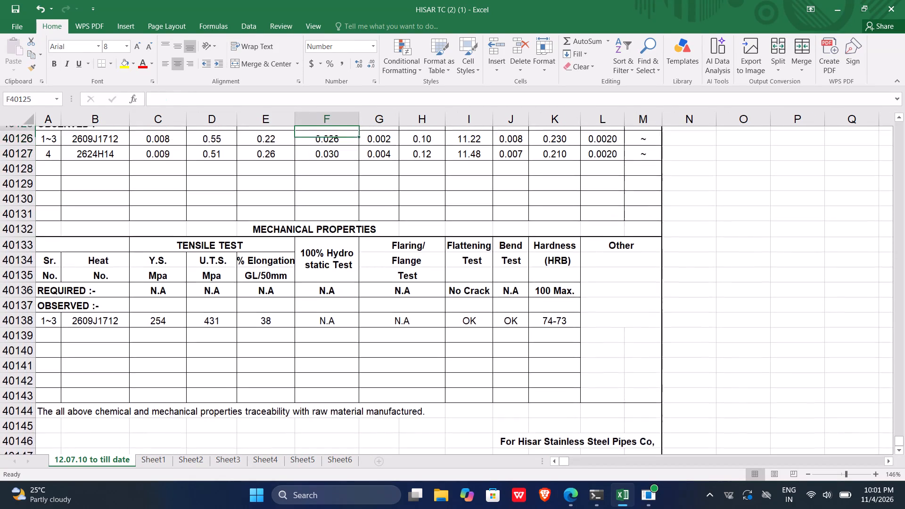
key("Up")
key("Up")
key("Up")
left_click(406, 351)
left_click(418, 228)
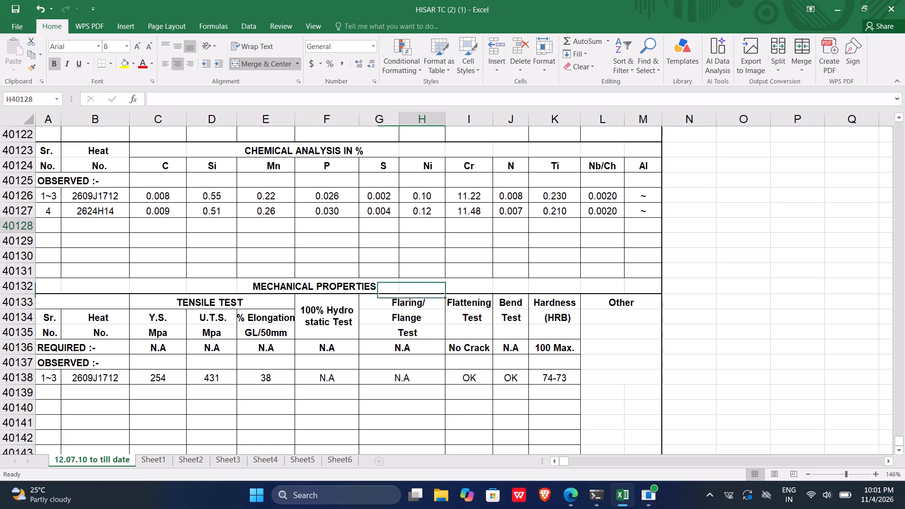
Check the chemical analysis values of heat 2624H14 one by one, from C through Nb/Ch.
left_click(146, 214)
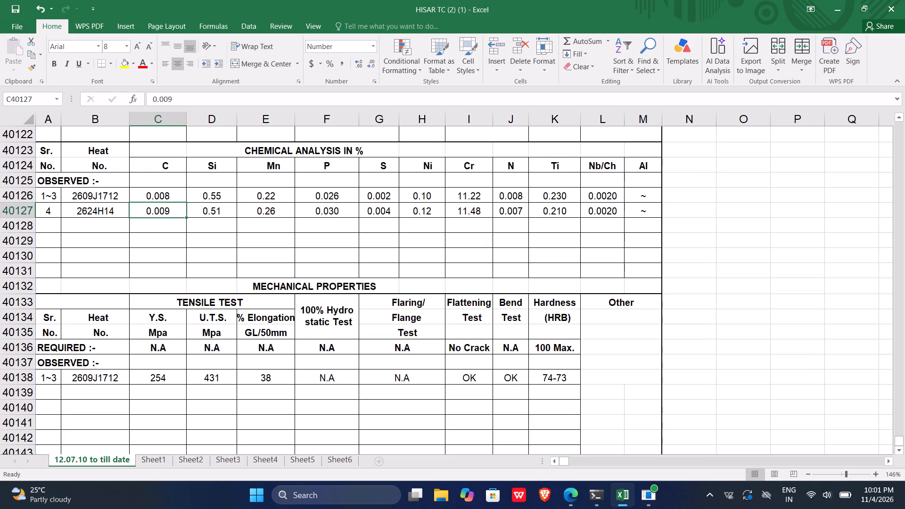
key("Right")
key("Right")
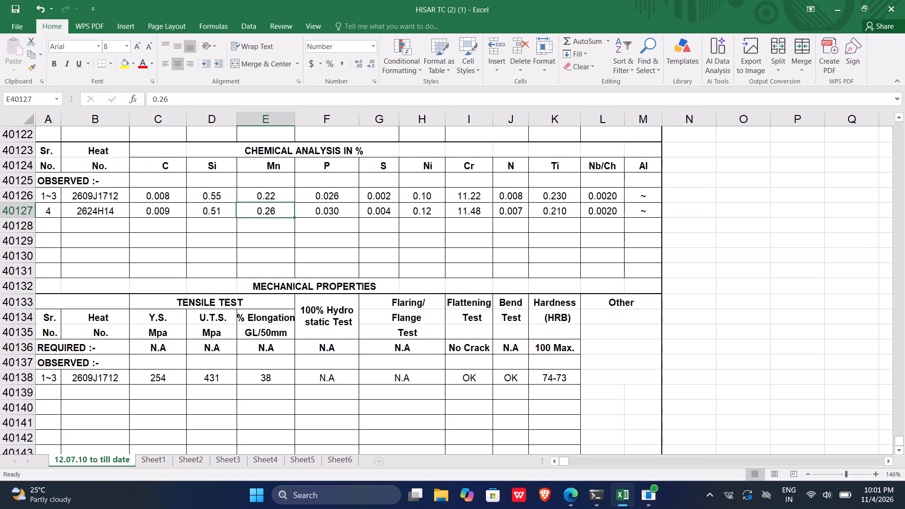
key("Right")
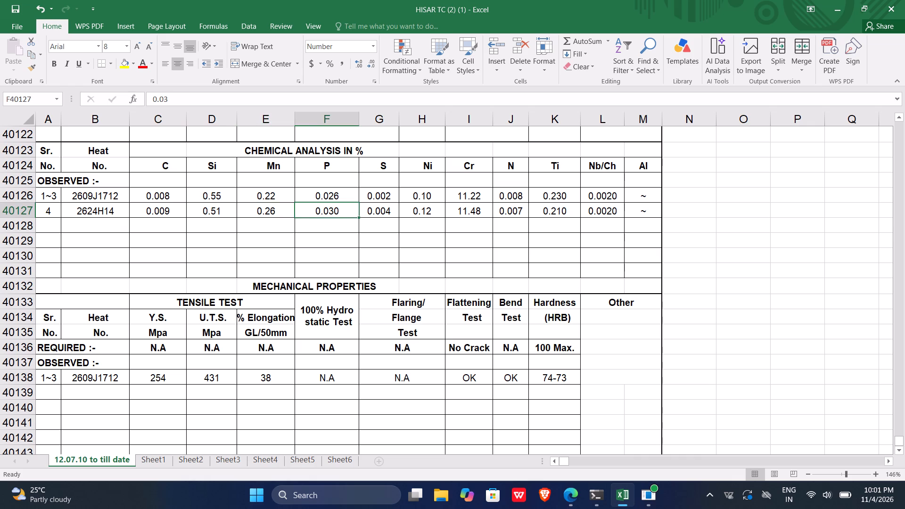
key("Right")
key("Right")
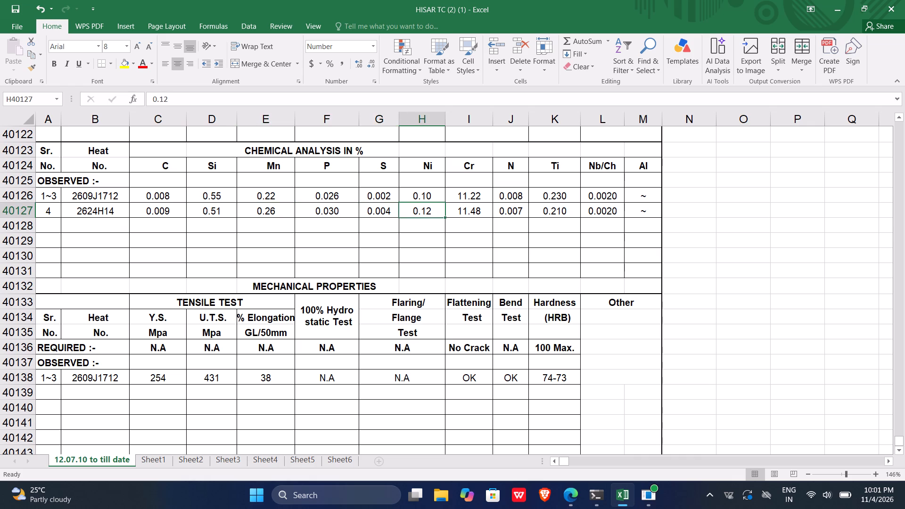
key("Right")
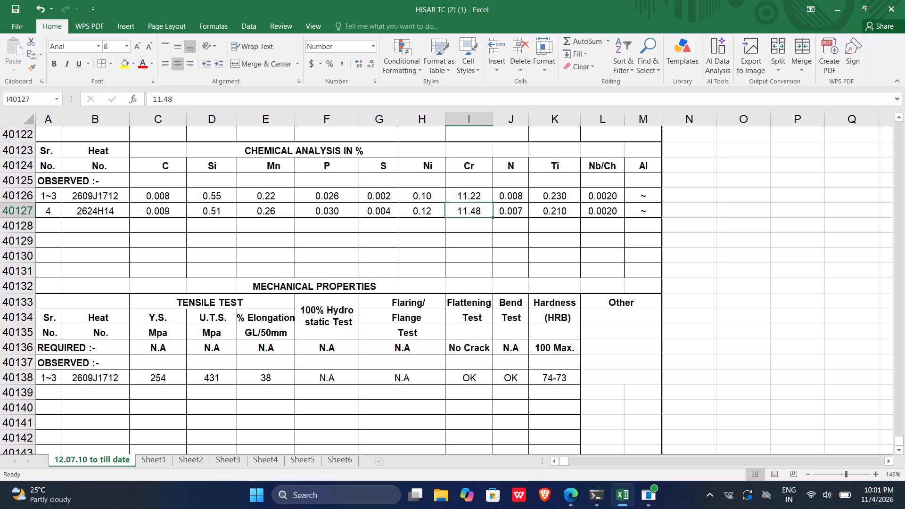
key("Right")
key("Right")
key("Right")
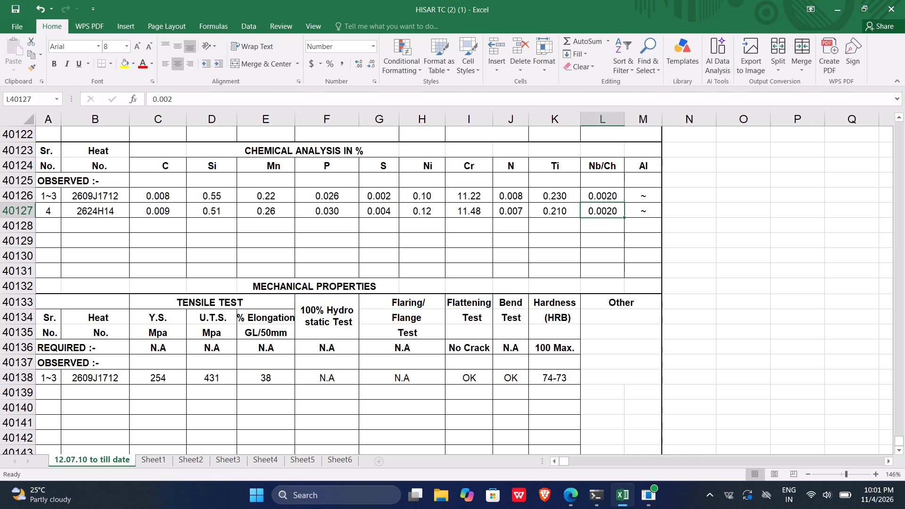
Enter serial number 4 in the first empty observed row of the mechanical properties table, below heat 2609J1712.
key("Down")
key("Down")
key("Down")
key("Down")
key("Down")
key("Down")
key("Down")
key("Down")
key("Down")
key("Down")
key("Down")
key("Down")
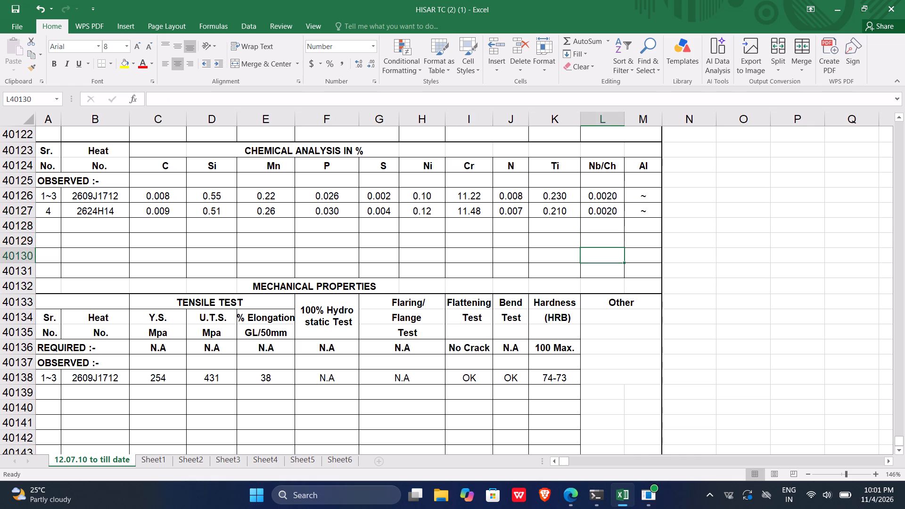
key("Left")
key("Left")
key("Left")
key("Left")
key("Left")
key("Left")
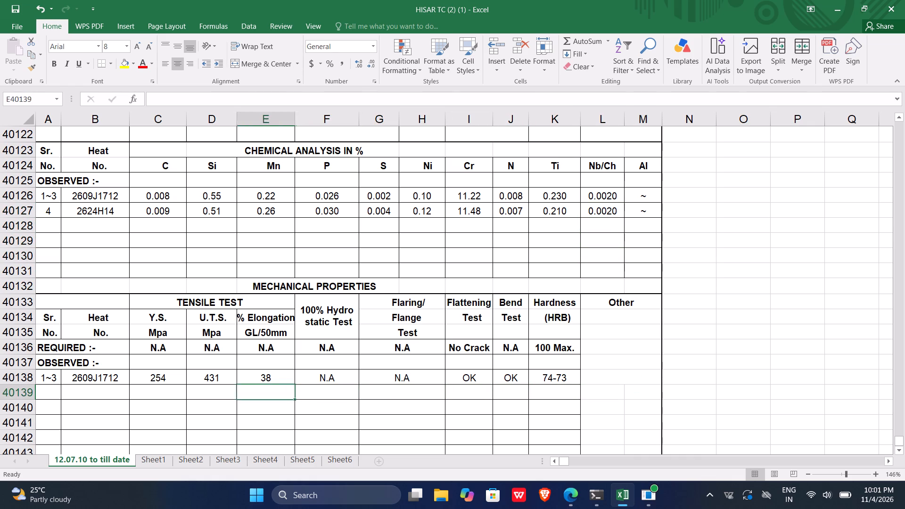
key("Left")
key("Left")
key("Left")
key("Left")
key("Left")
key("4")
key("Right")
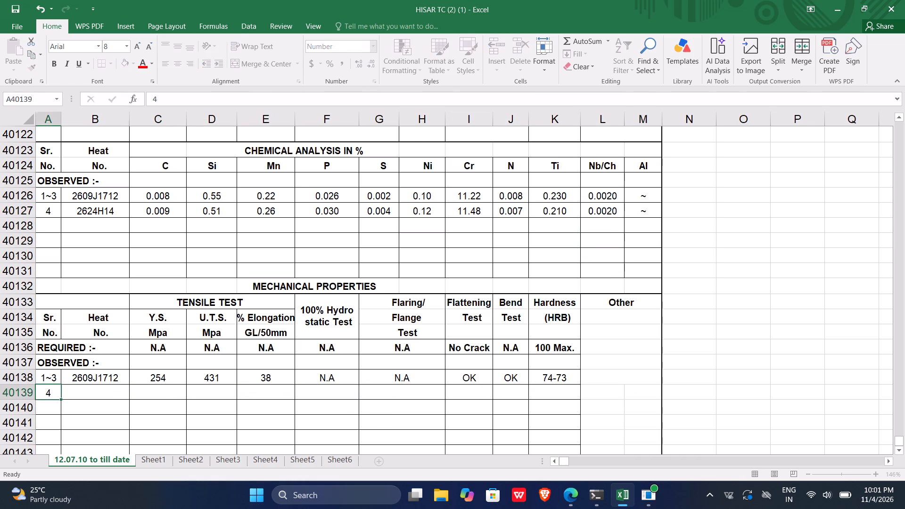
Copy heat number 2624H14 from the chemical analysis table into the serial 4 row of the mechanical properties table.
key("Up")
key("Up")
key("Up")
key("Up")
key("Up")
key("Up")
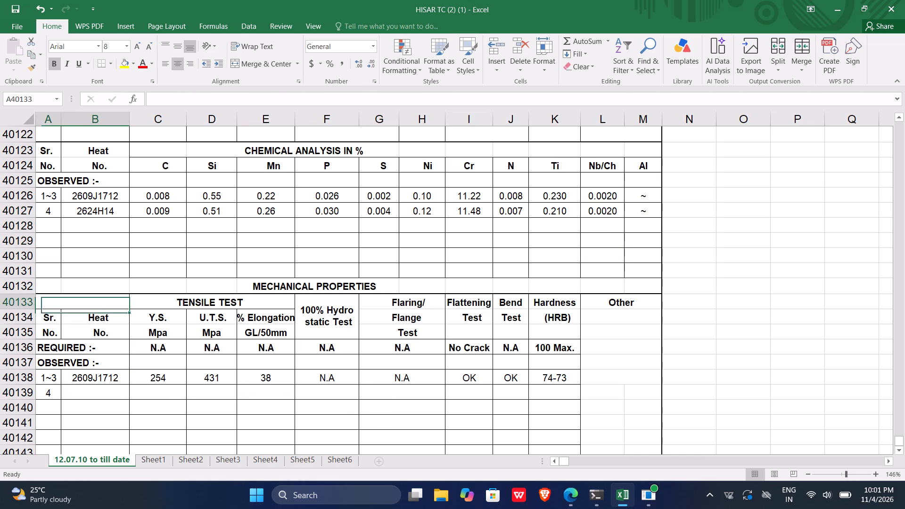
key("Up")
key("Up")
key("Up")
key("Up")
key("Up")
key("Up")
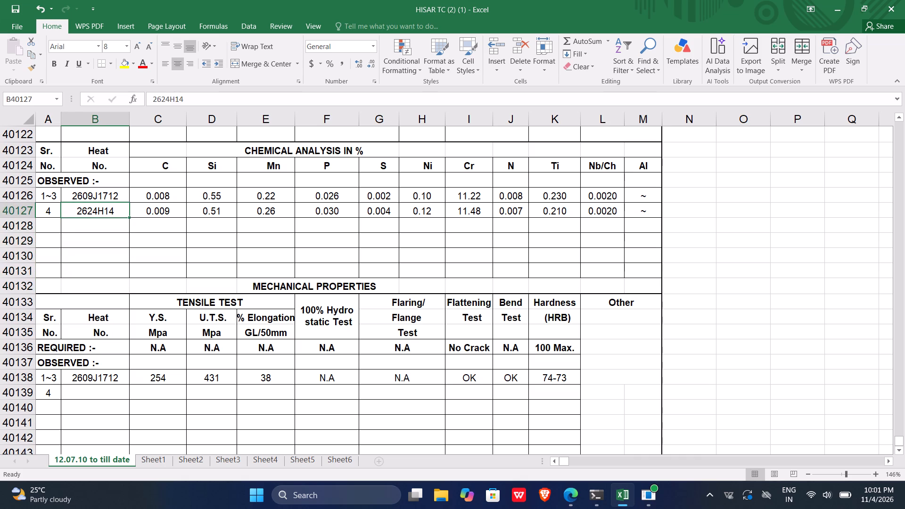
key("ctrl+c")
key("Down")
key("Down")
key("Down")
key("Down")
key("Down")
key("Down")
key("Down")
key("Down")
key("Down")
key("Down")
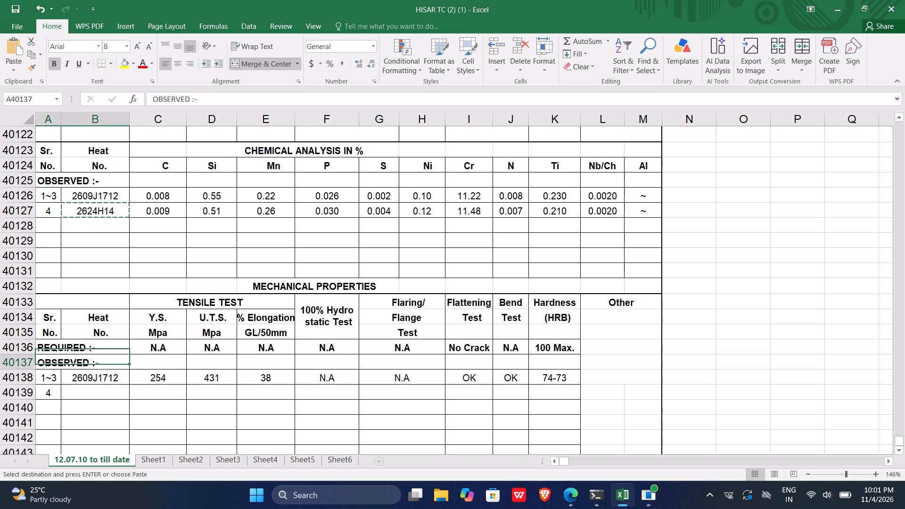
key("Down")
key("Down")
key("ctrl+v")
Enter the tensile results for heat 2624H14: Y.S. 286, U.T.S. 442 and elongation 32.
key("Right")
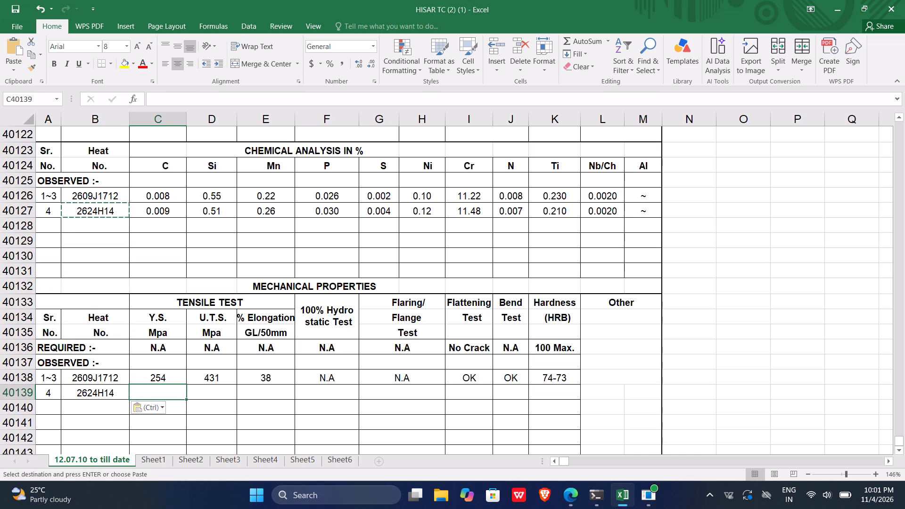
type("286")
key("Right")
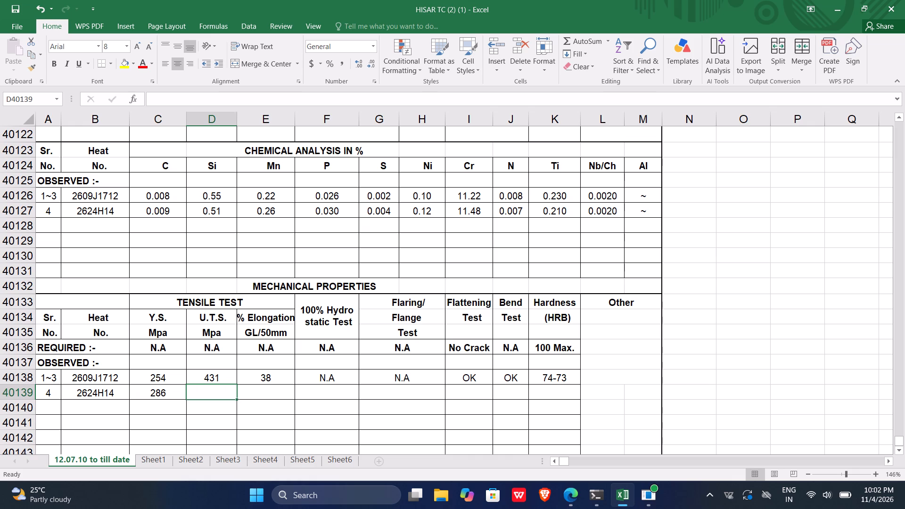
type("442")
key("Right")
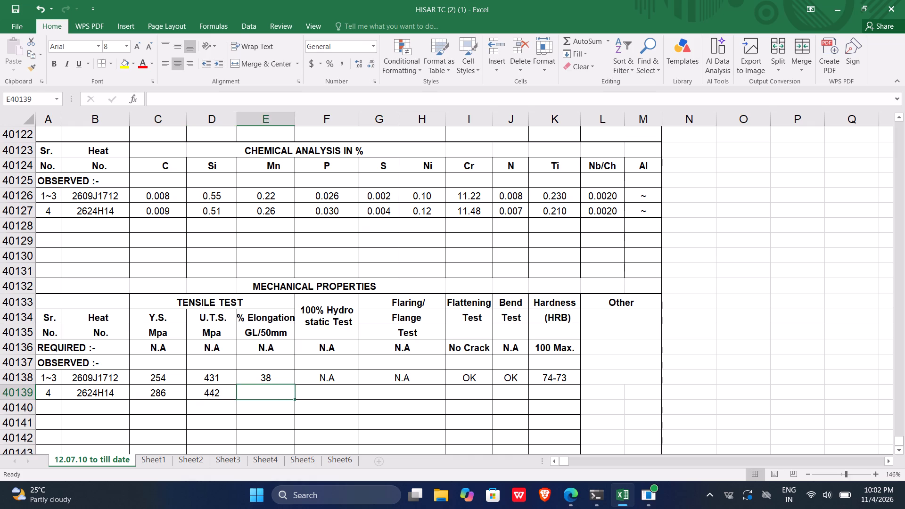
type("32")
key("Right")
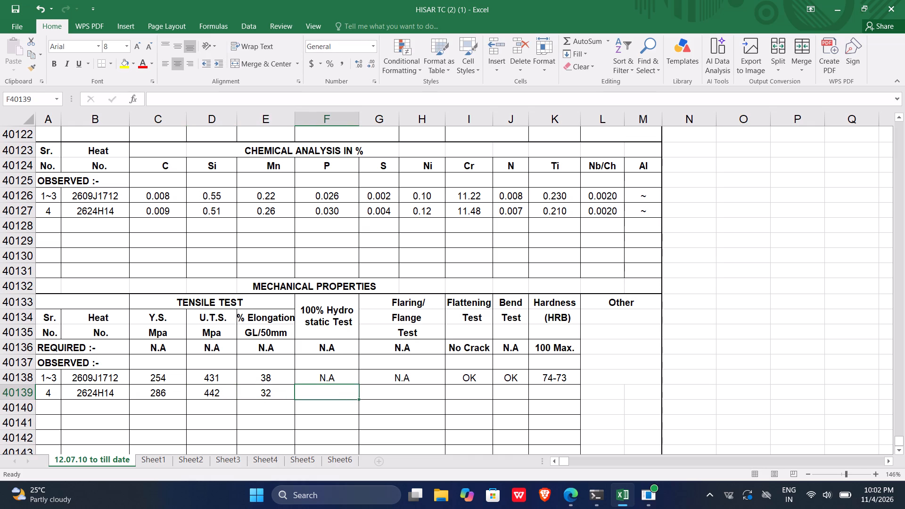
Copy the hydrostatic, flaring, flattening and bend test entries from the 2609J1712 row into the 2624H14 row.
key("Up")
key("shift+Right")
key("shift+Right")
key("shift+Right")
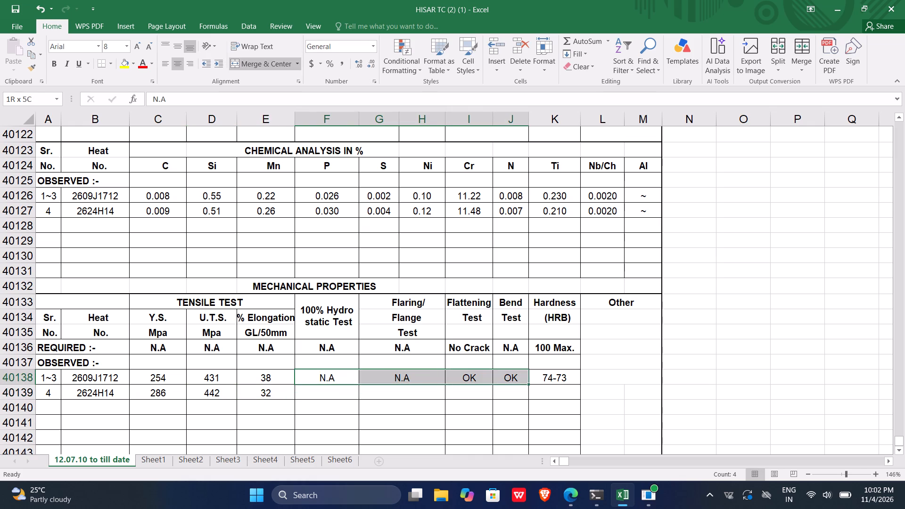
key("ctrl+c")
key("Down")
key("ctrl+v")
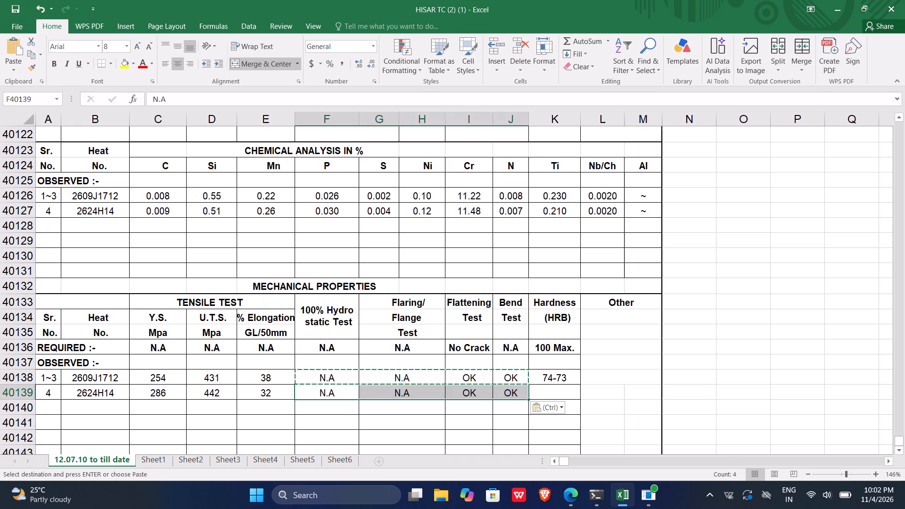
Enter hardness 72-74 for heat 2624H14 in the mechanical properties table.
key("Right")
key("Right")
key("Right")
key("Right")
key("Right")
key("Left")
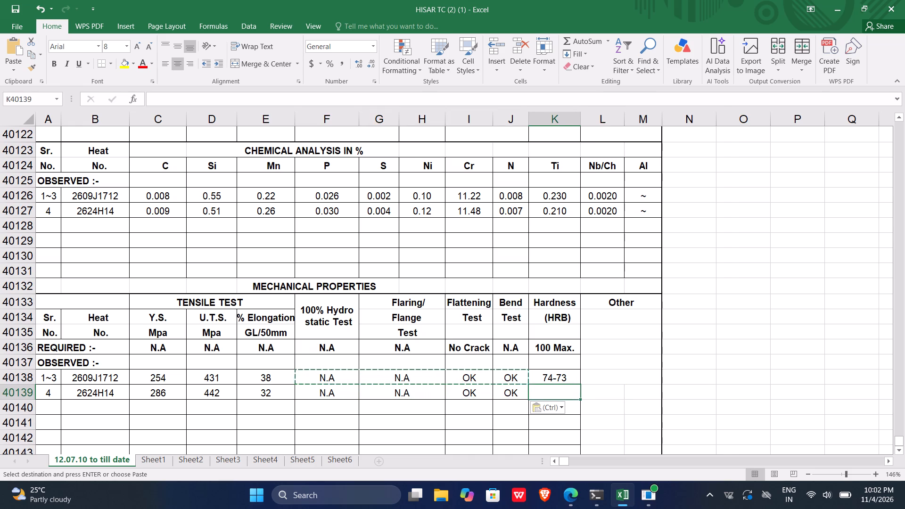
type("72-")
type("74")
key("Down")
Set the surface finish of serial numbers 1, 2 and 3 in the size table to 2B.
key("Left")
key("Left")
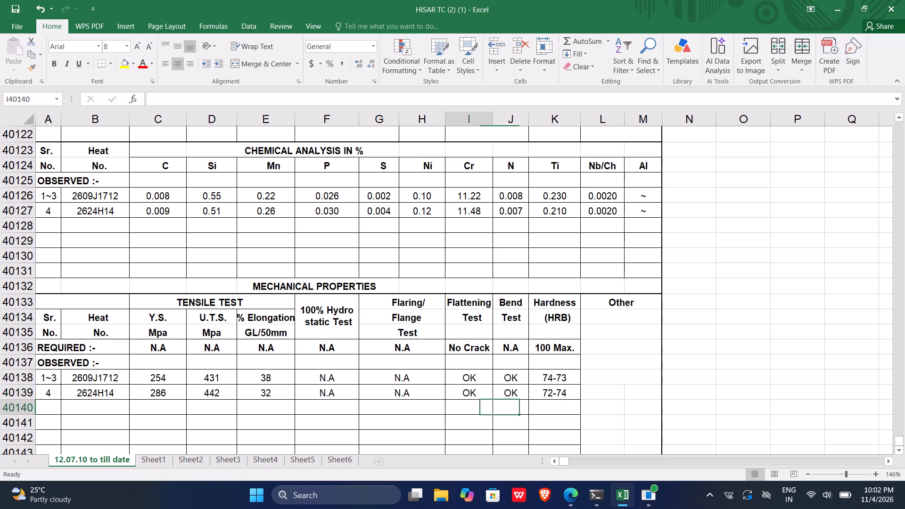
key("Left")
key("Left")
key("Left")
key("Left")
key("Left")
key("Left")
key("Left")
key("Left")
key("Left")
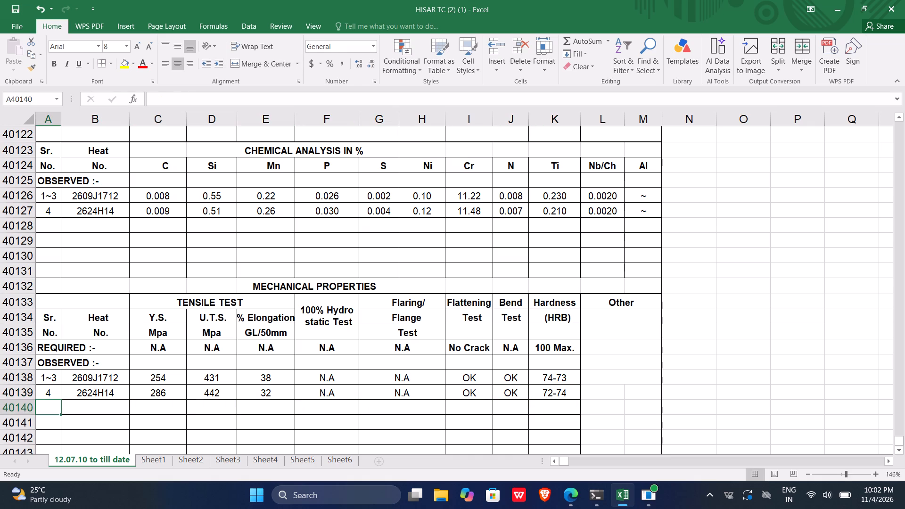
key("Up")
key("Up")
key("Up")
key("Up")
key("Up")
key("Up")
key("Up")
key("Up")
key("Up")
key("Up")
key("Up")
key("Up")
key("Up")
key("Up")
key("Up")
key("Up")
key("Up")
key("Up")
key("Up")
key("Up")
key("Right")
key("Right")
key("Right")
key("Right")
key("Right")
key("Right")
key("Right")
key("Right")
key("Right")
key("Right")
key("Right")
key("Right")
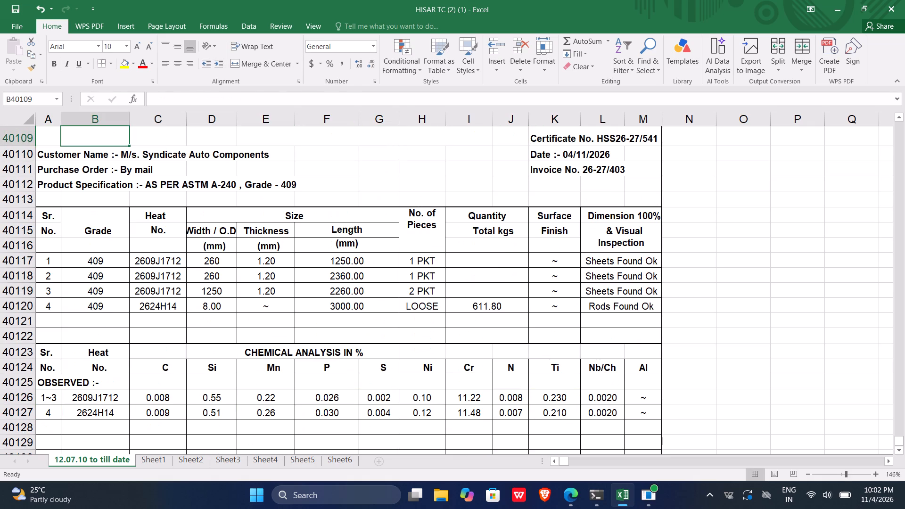
key("Left")
key("Left")
key("Left")
key("Left")
key("Down")
key("Down")
key("Down")
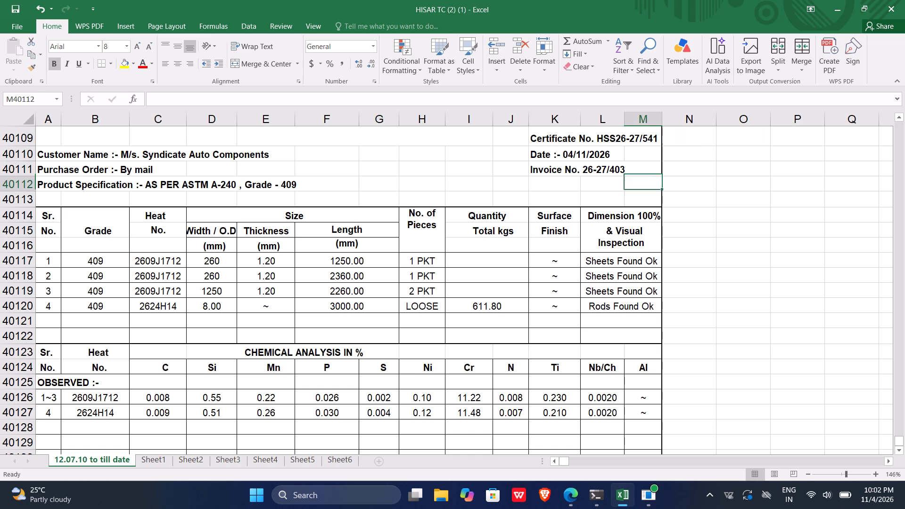
key("Down")
key("Down")
key("Down")
key("Left")
key("Down")
key("Down")
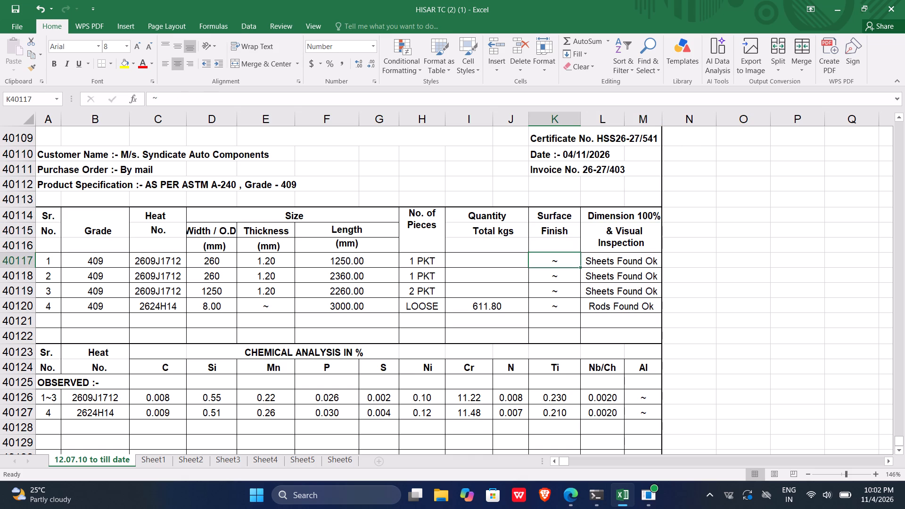
type("2b")
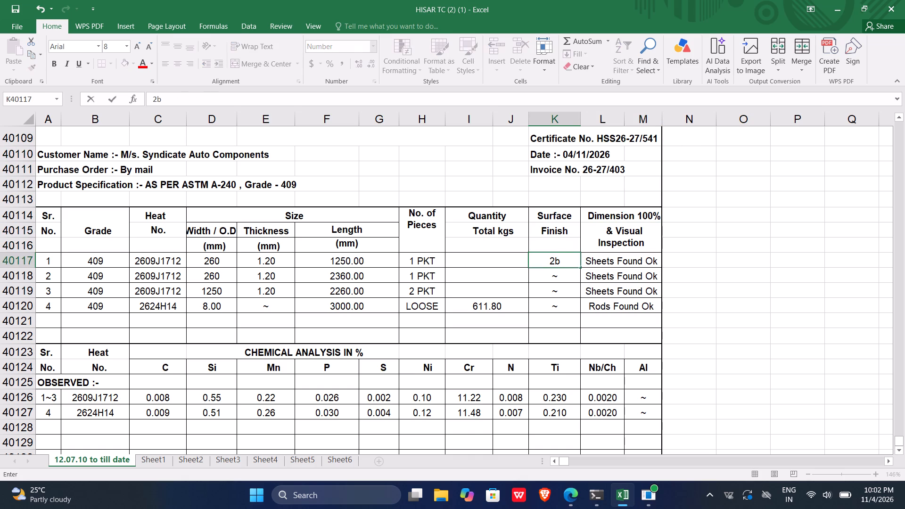
key("BackSpace")
key("b")
key("Down")
type("2B2")
key("Down")
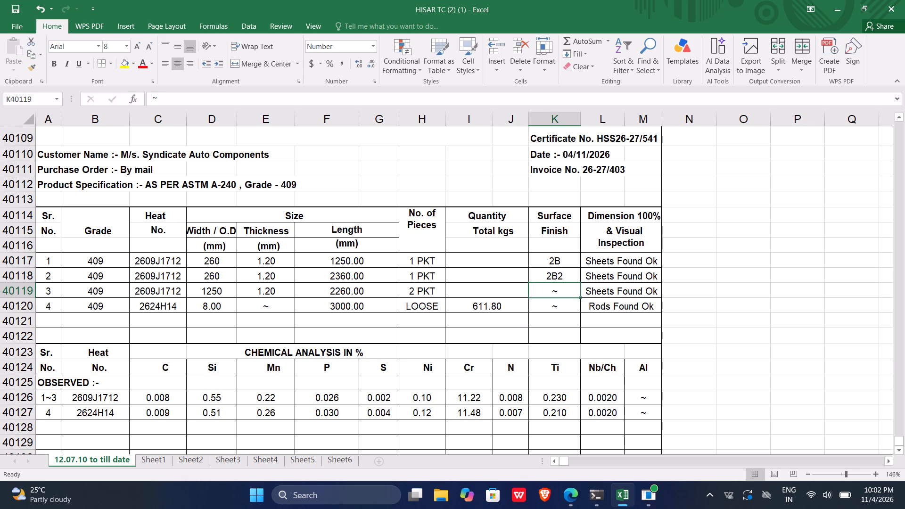
key("Up")
type("2B")
key("Down")
type("2B")
key("Down")
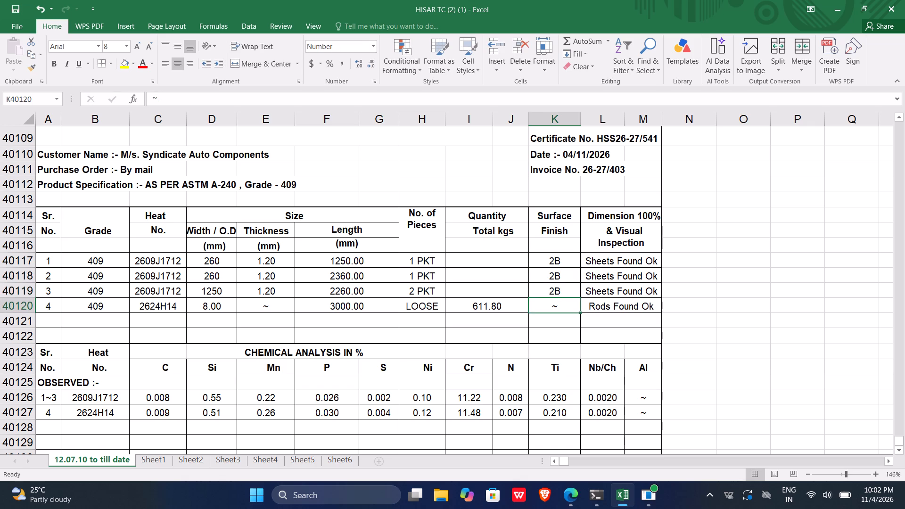
Set the surface finish of the serial 4 rods to B.A, without a trailing full stop.
type("B.")
type("A.")
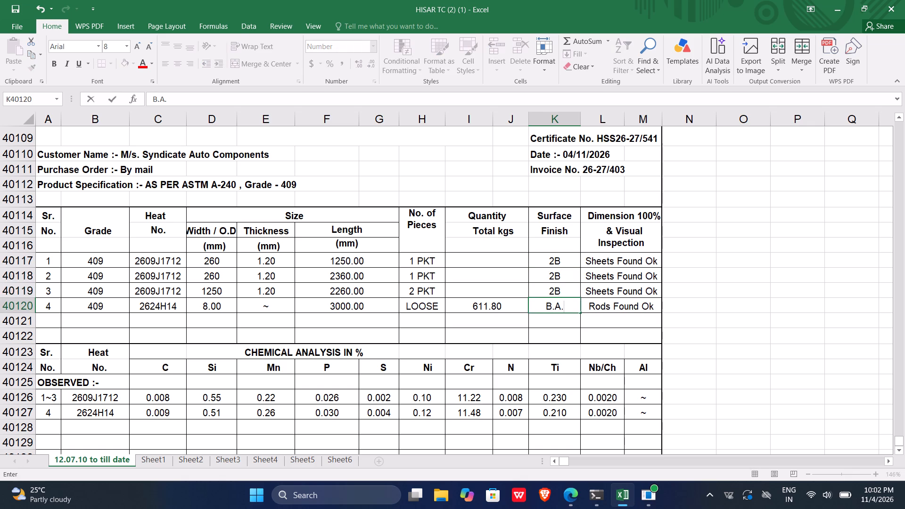
key("Down")
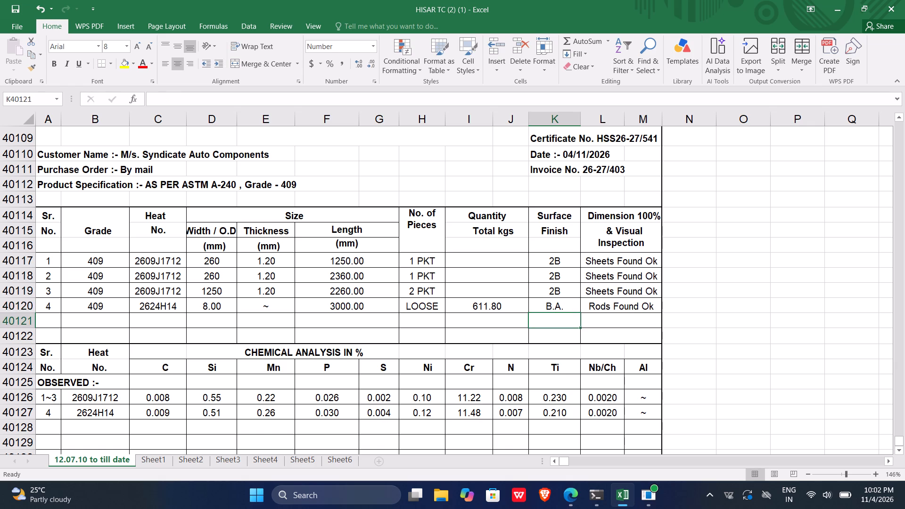
key("Up")
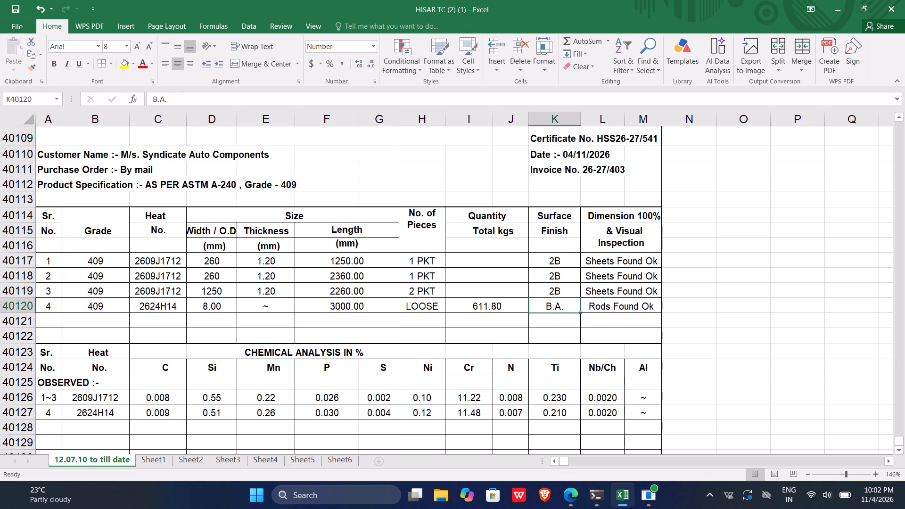
left_click(176, 96)
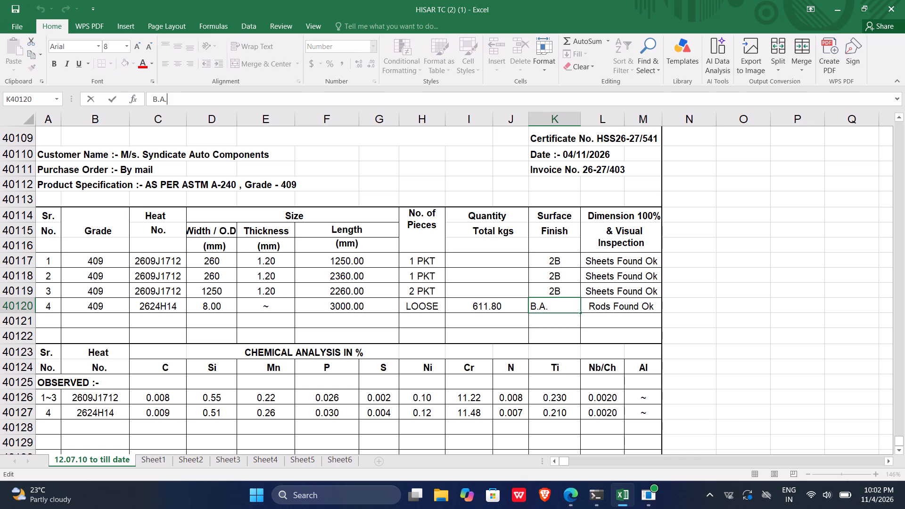
key("BackSpace")
left_click(358, 255)
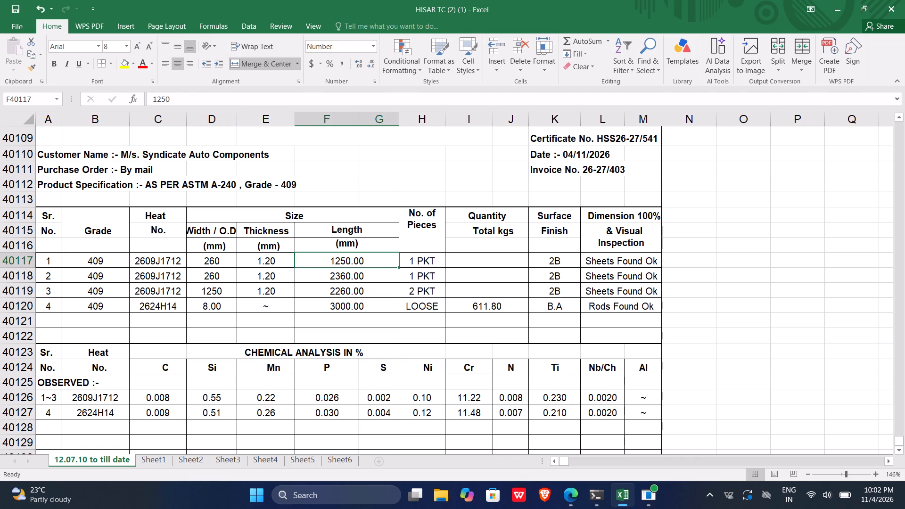
Review the Syndicate Auto Components certificate from the size table down to the traceability note below the mechanical properties.
scroll(405, 315, "down", 1)
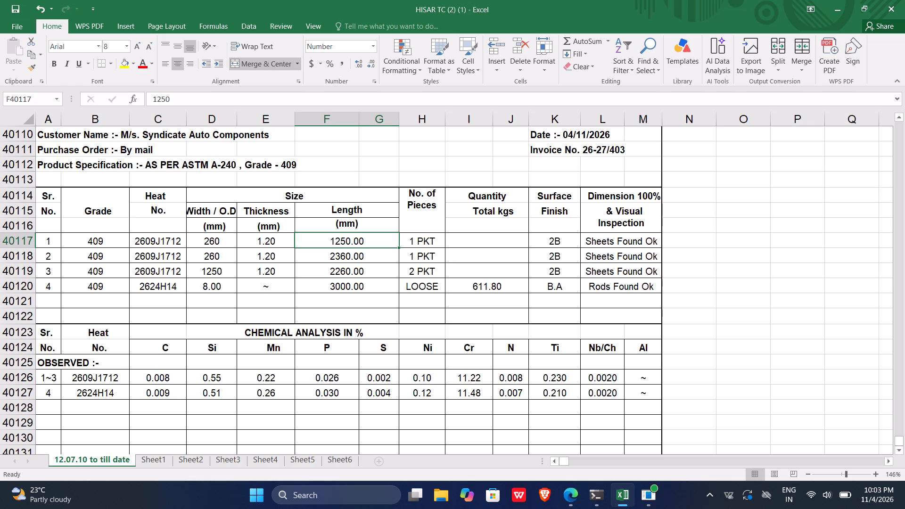
key("Down")
key("Down")
key("Down")
key("Down")
key("Down")
key("Down")
key("Down")
key("Down")
key("Down")
key("Down")
key("Down")
key("Down")
key("Down")
key("Down")
key("Down")
key("Down")
key("Down")
key("Down")
key("Down")
key("Down")
key("Down")
key("Down")
key("Down")
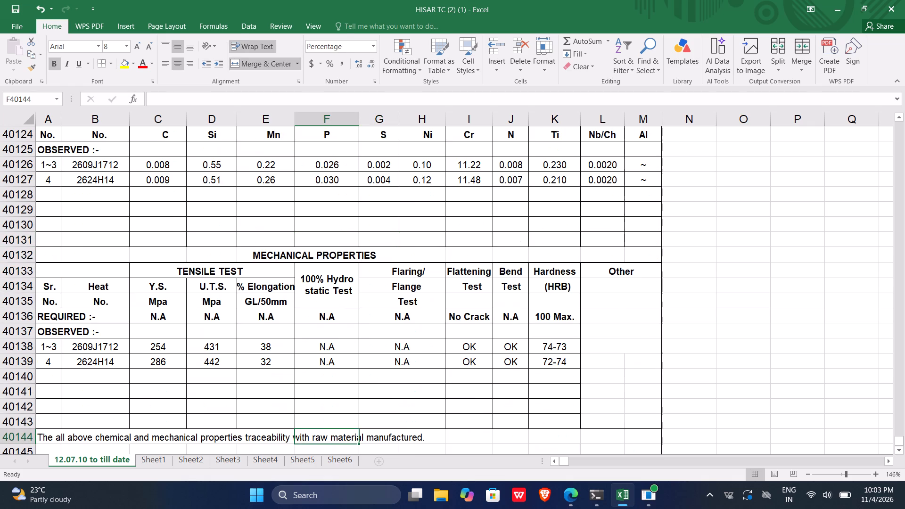
Re-check the Syndicate Auto Components certificate from the mechanical properties up through the chemical analysis and size table.
key("Up")
key("Up")
key("Up")
key("Up")
key("Up")
key("Up")
key("Up")
key("Up")
key("Up")
key("Up")
key("Up")
key("Up")
key("Up")
key("Up")
key("Up")
key("Up")
key("Up")
key("Up")
key("Up")
key("Up")
key("Up")
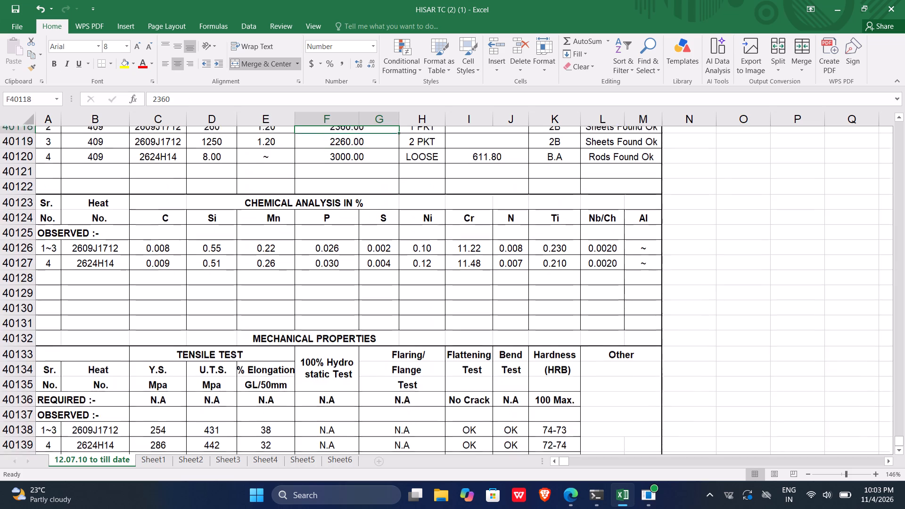
key("Up")
key("Up")
key("Up")
key("Up")
key("Up")
key("Up")
key("Down")
key("Down")
key("Down")
key("Down")
key("Down")
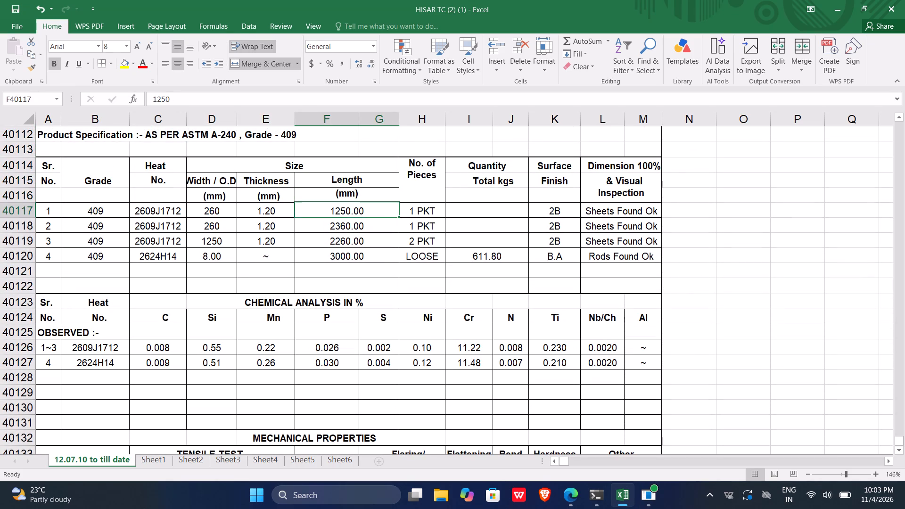
key("Down")
key("Down")
key("Down")
key("Down")
key("Left")
key("Up")
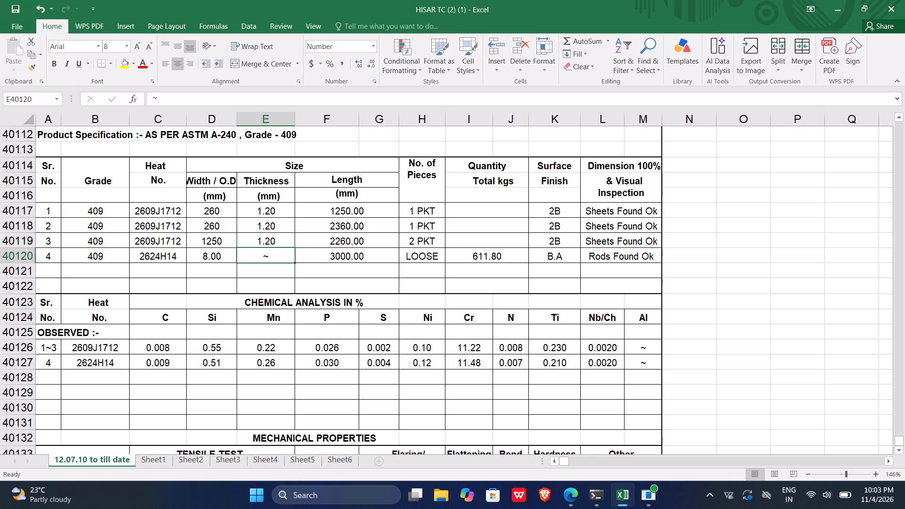
scroll(405, 315, "down", 2)
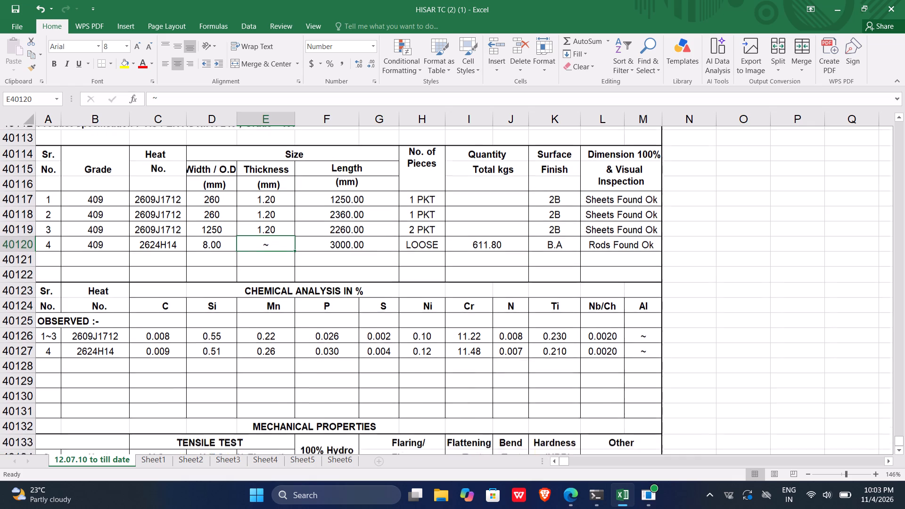
scroll(405, 315, "down", 7)
scroll(405, 315, "up", 2)
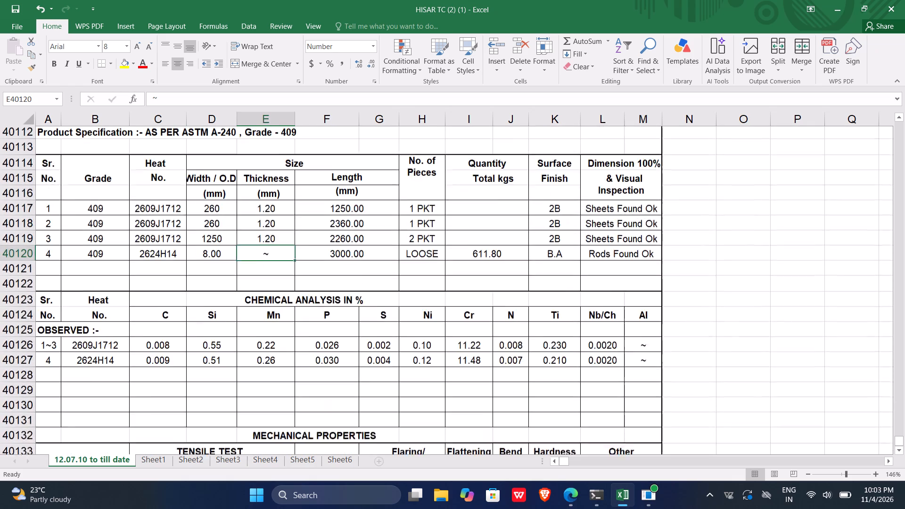
Show the width values in the size table of the Belrise Industries certificate HSS26-27/540 without decimal places.
scroll(405, 315, "up", 15)
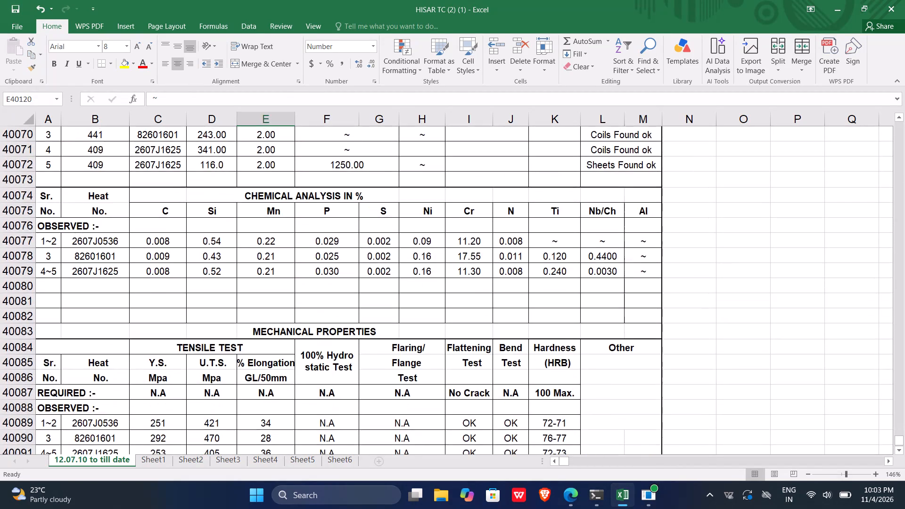
scroll(405, 315, "up", 4)
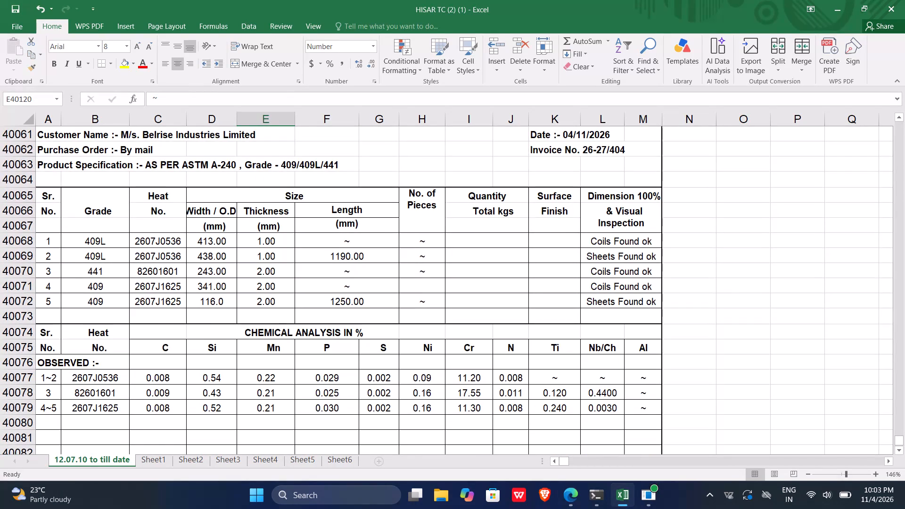
scroll(405, 315, "up", 2)
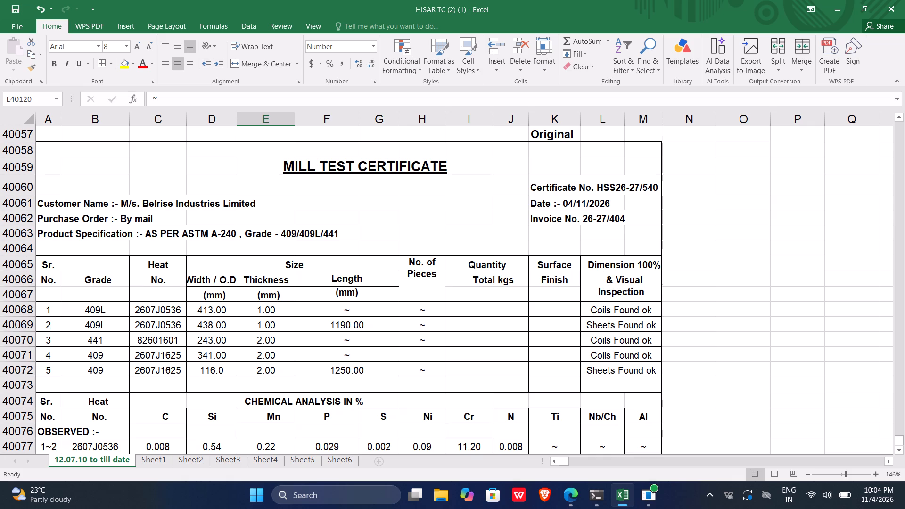
left_click_drag(227, 308, 212, 378)
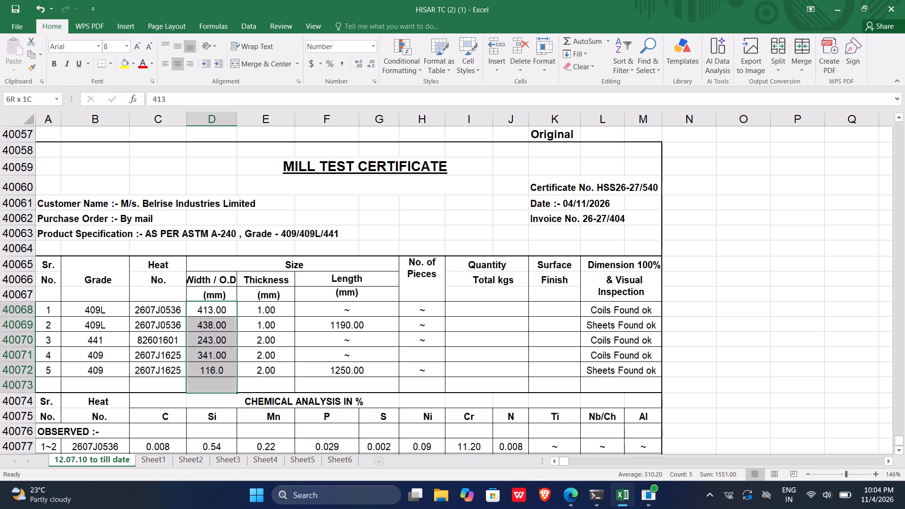
left_click_drag(212, 378, 212, 378)
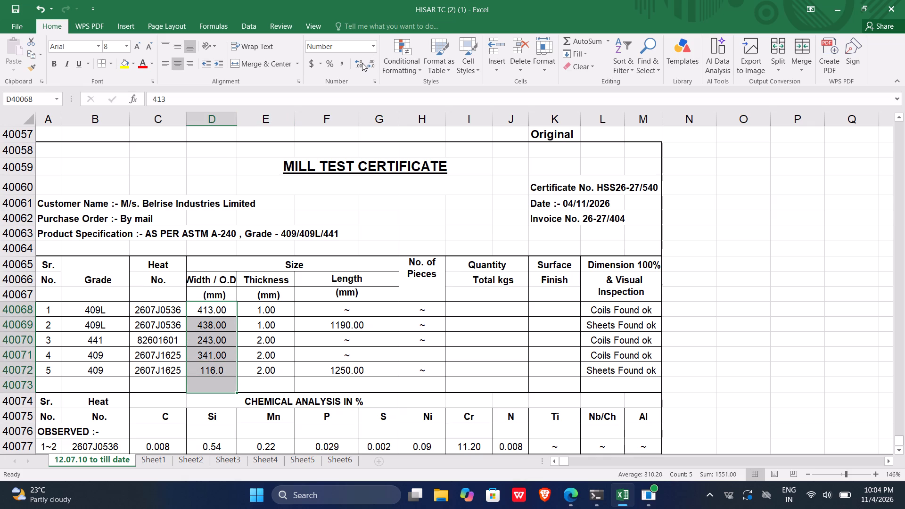
left_click(362, 63)
left_click(362, 63)
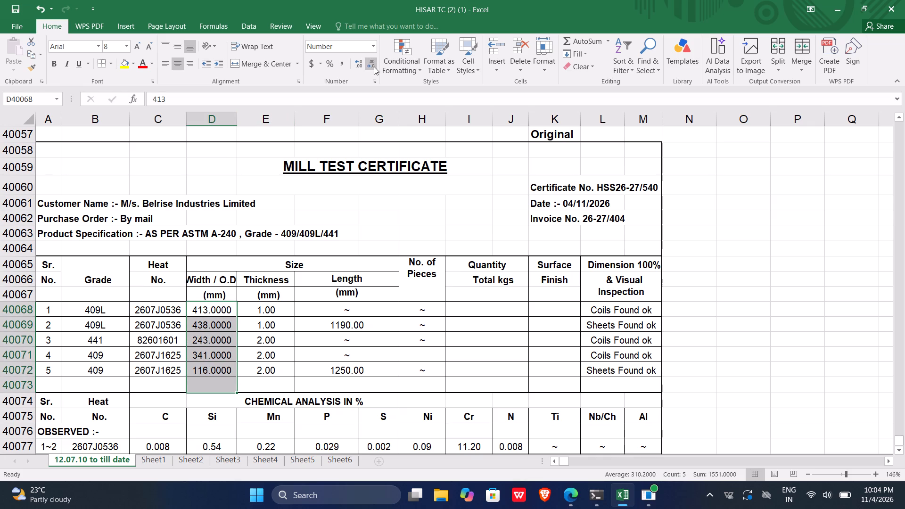
triple_click(373, 66)
left_click(373, 66)
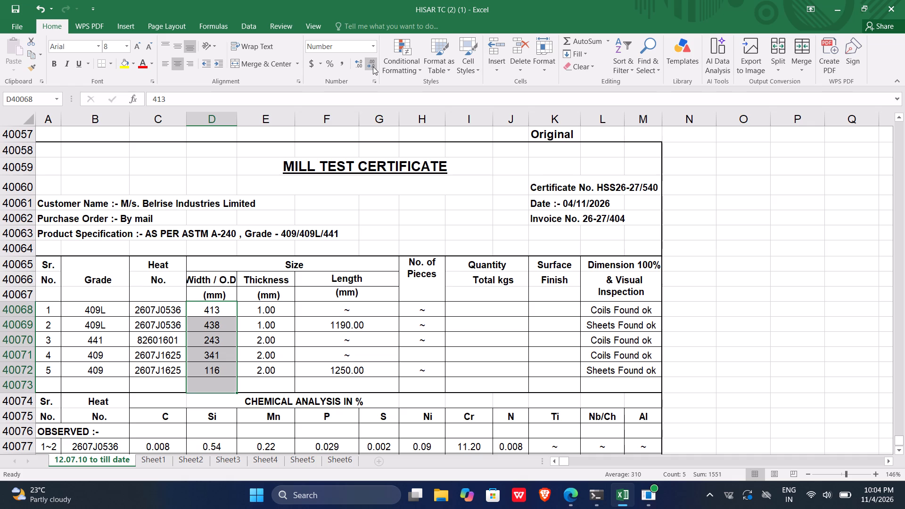
left_click(296, 190)
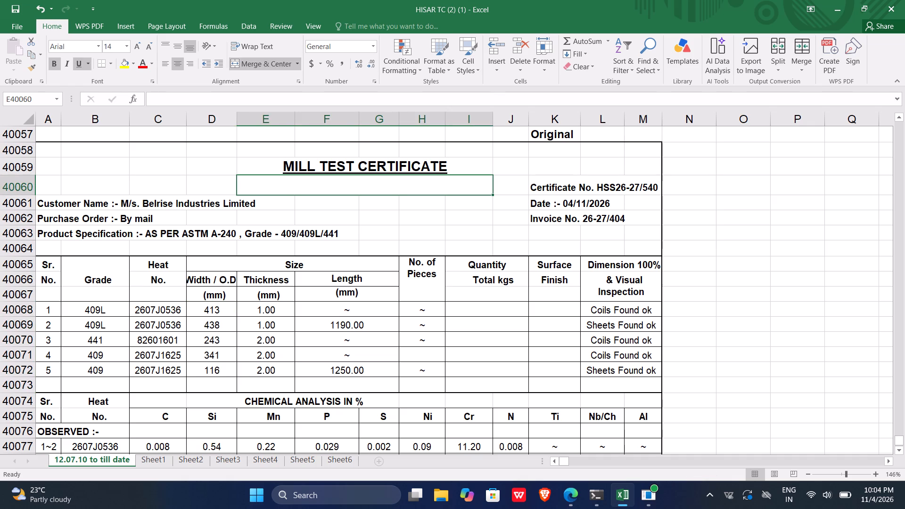
Add serial number 6 to the Belrise size table with grade 409 and heat number 2607J1625 copied from serial 5.
left_click(97, 386)
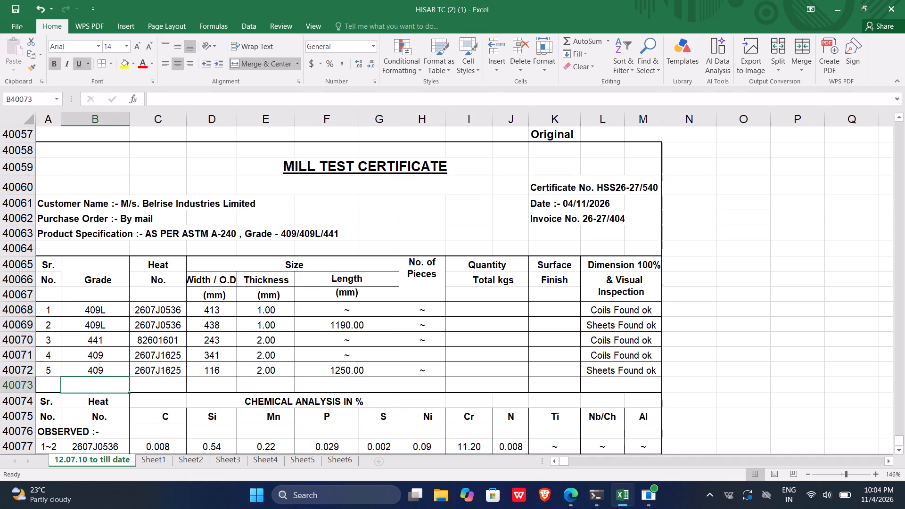
left_click(51, 382)
key("6")
key("Right")
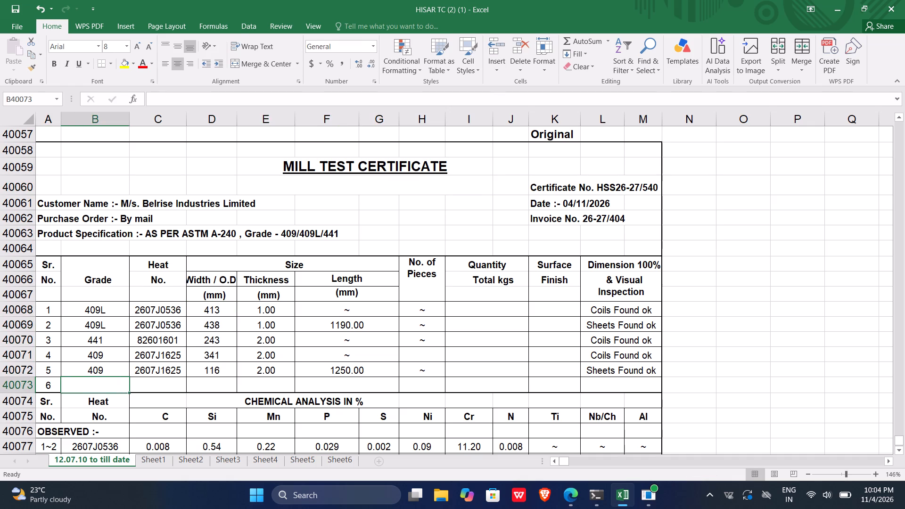
type("409")
key("Right")
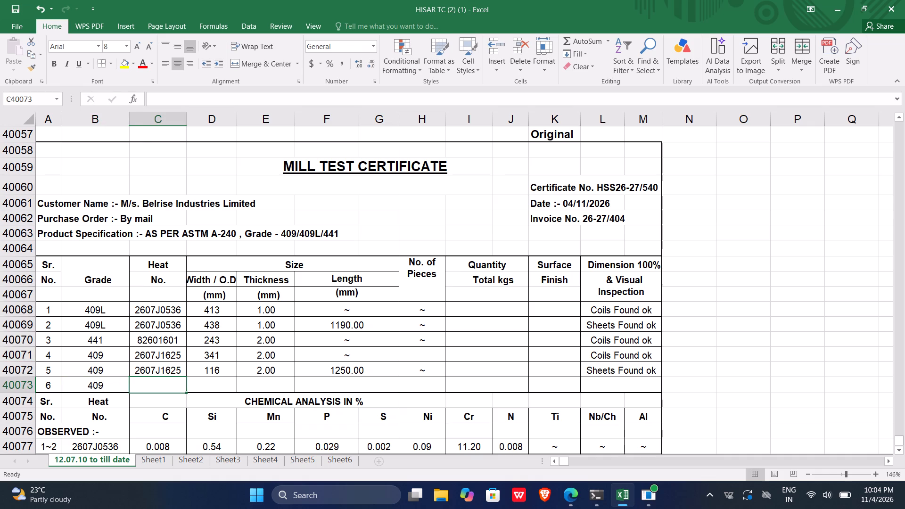
key("Up")
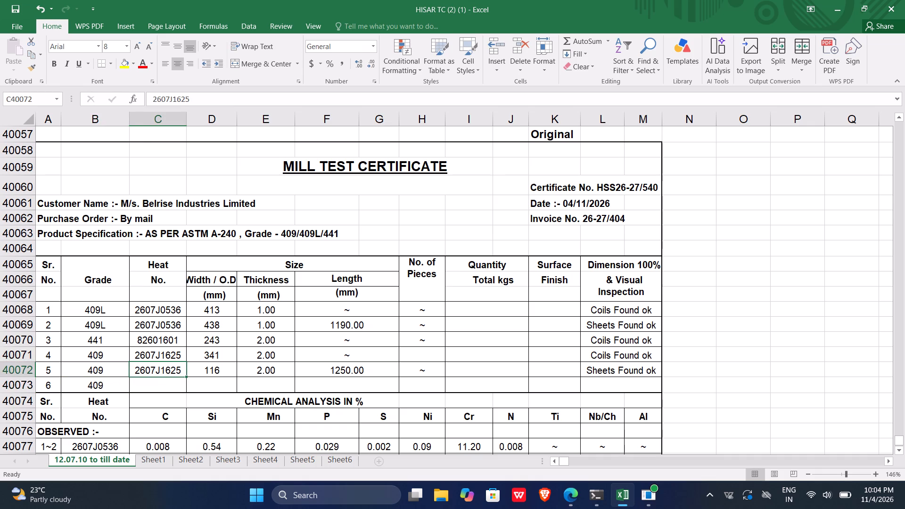
key("ctrl+c")
key("Down")
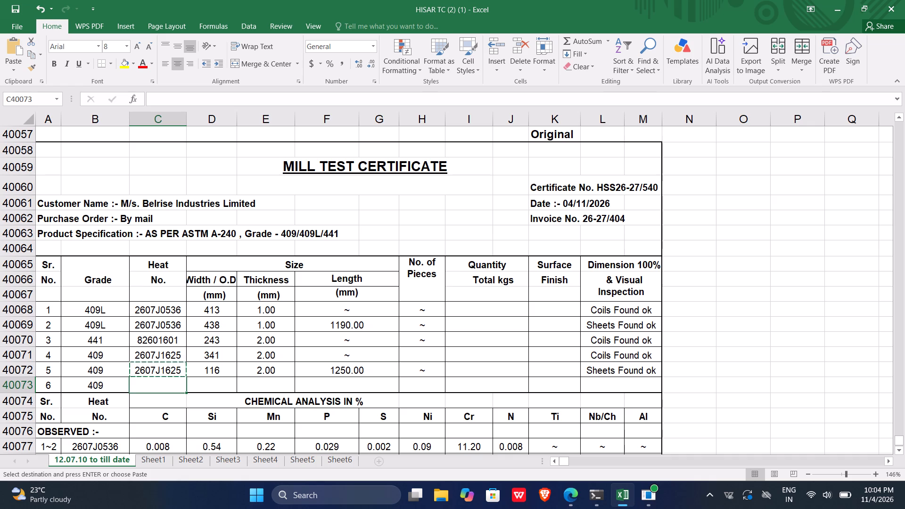
key("ctrl+v")
key("Right")
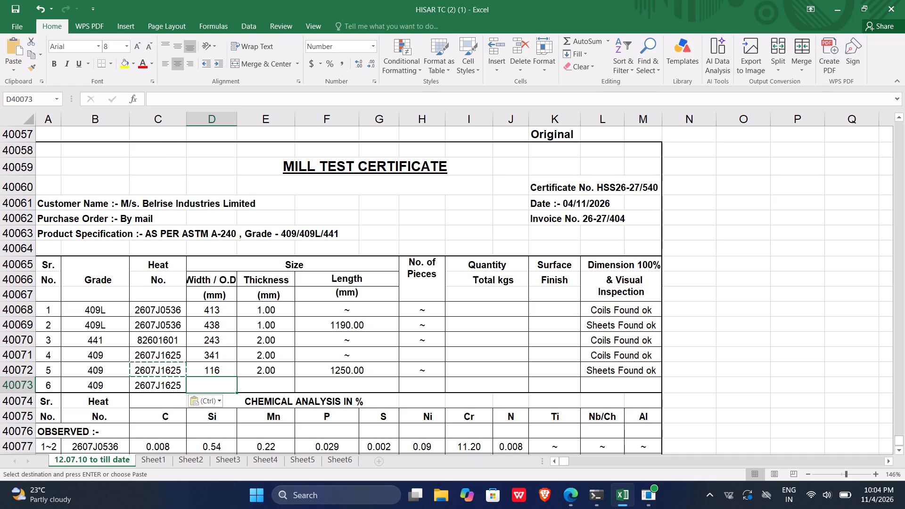
Enter width 116, thickness 2 and length 1250 mm for serial 6 in the size table.
type("116")
key("Right")
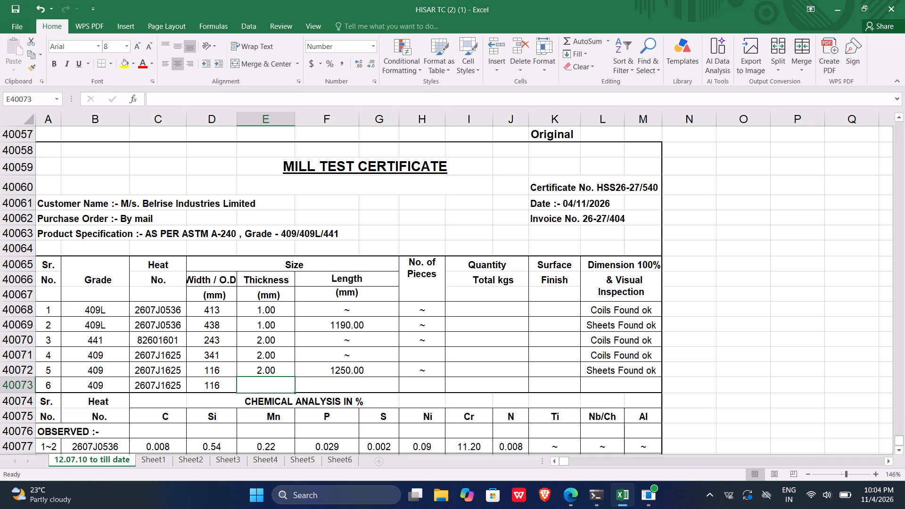
key("2")
key("Right")
type("1250")
key("Right")
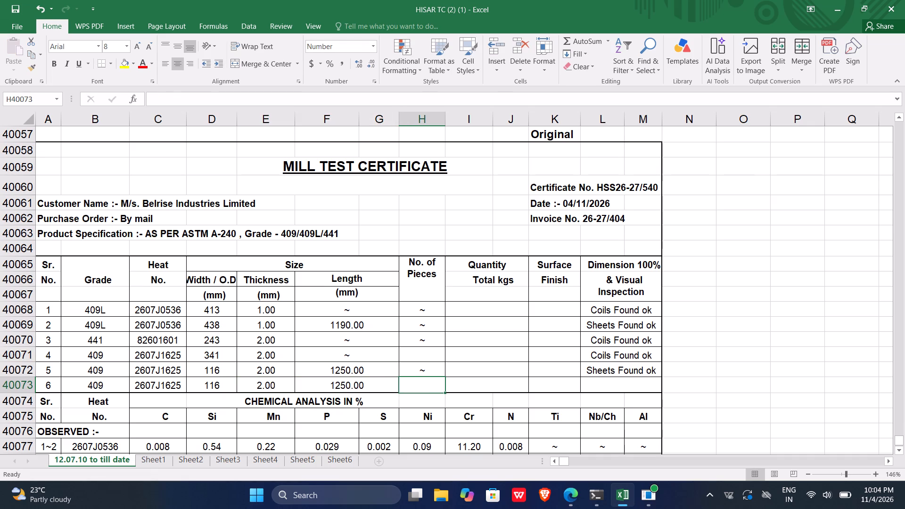
Show the length values of serial numbers 1 to 6 without decimal places.
key("Left")
key("Left")
key("Right")
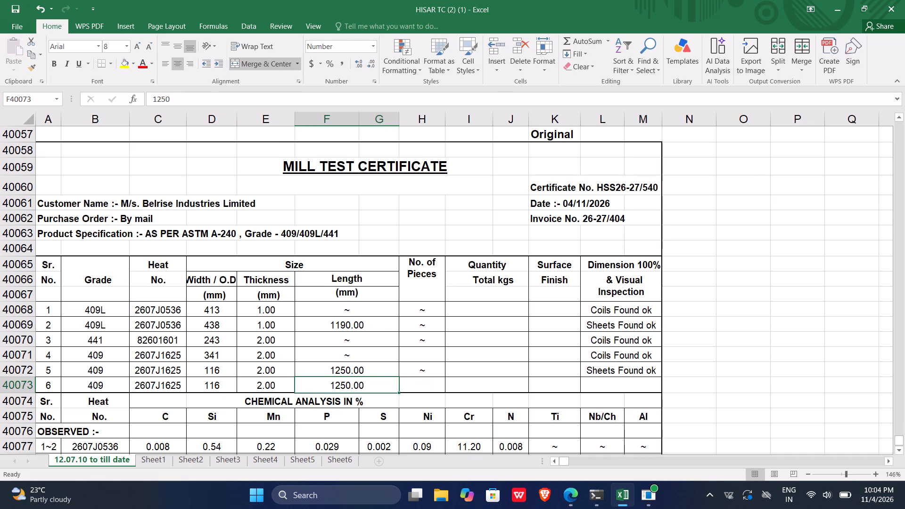
key("shift+Up")
key("shift+Up")
key("shift+Up")
key("shift+Up")
key("shift+Up")
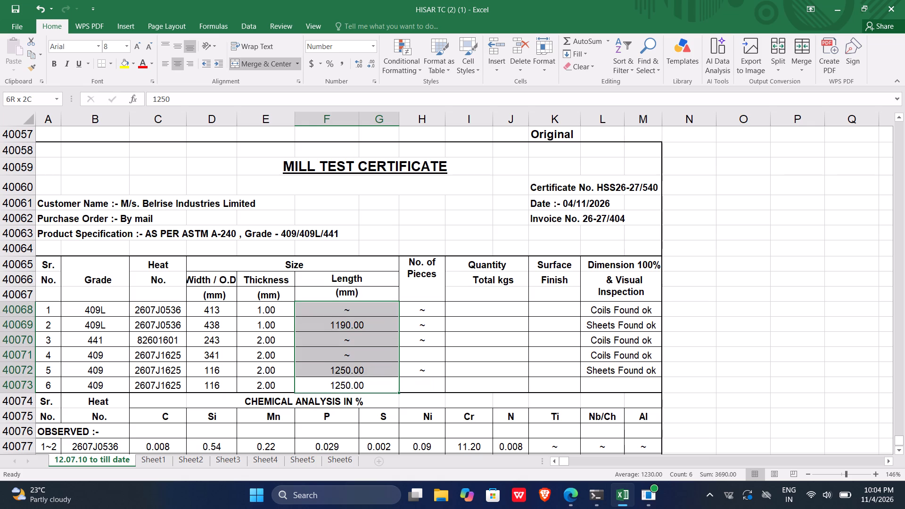
left_click(371, 67)
left_click(371, 67)
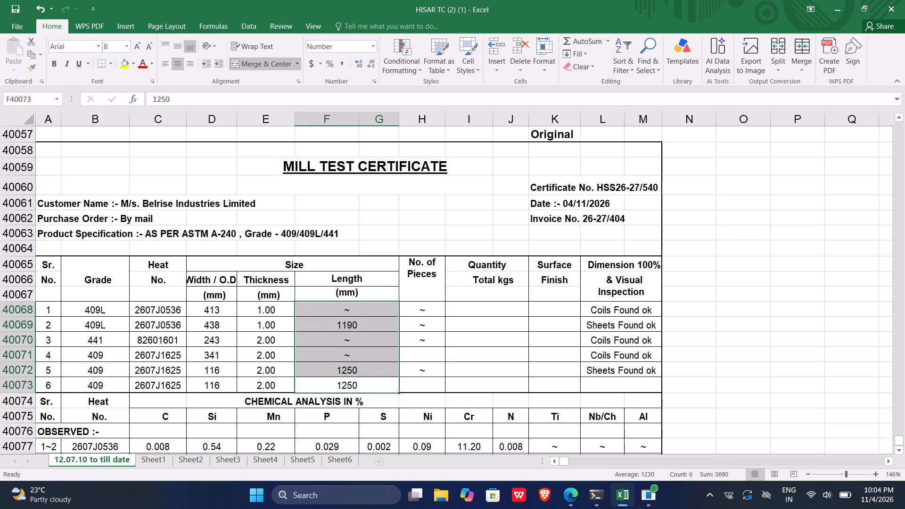
Enter ~ as the number of pieces for serial 6.
left_click(437, 340)
left_click(410, 390)
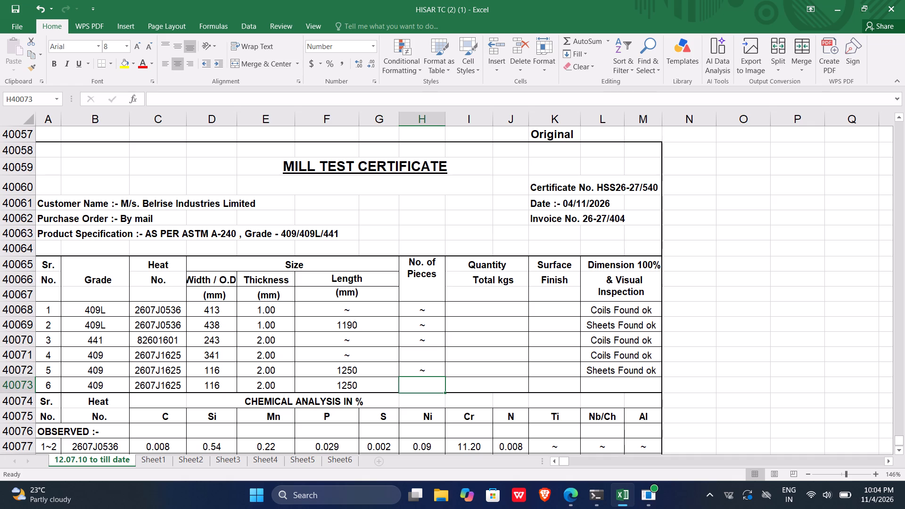
key("shift+asciitilde")
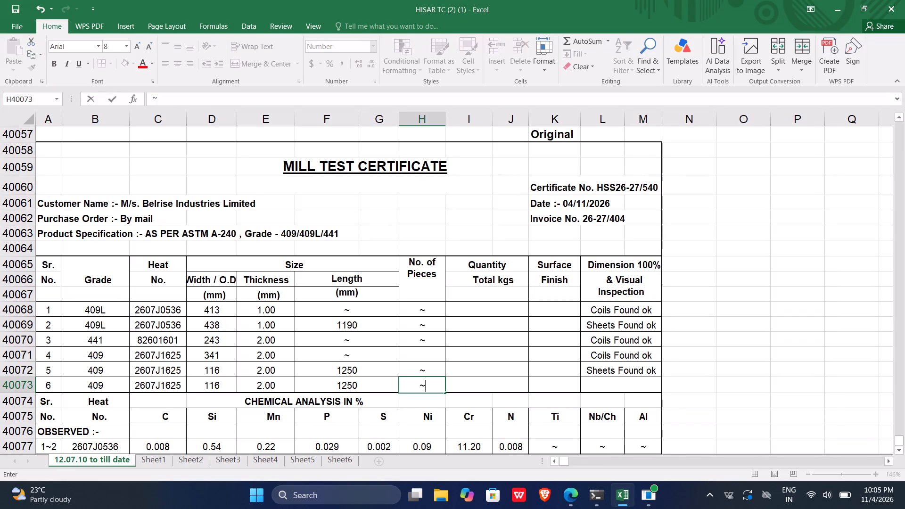
key("Right")
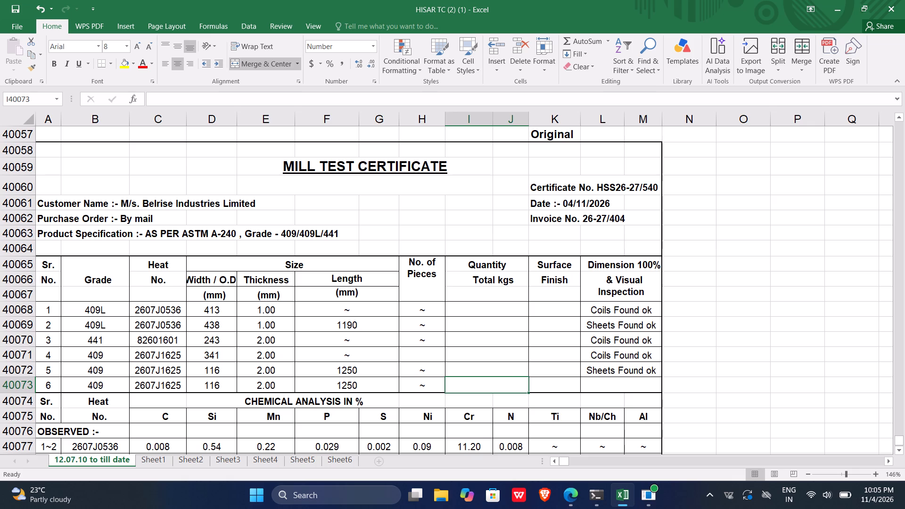
Replace the length of serial 6 with ~.
key("Right")
key("Right")
key("Up")
key("Left")
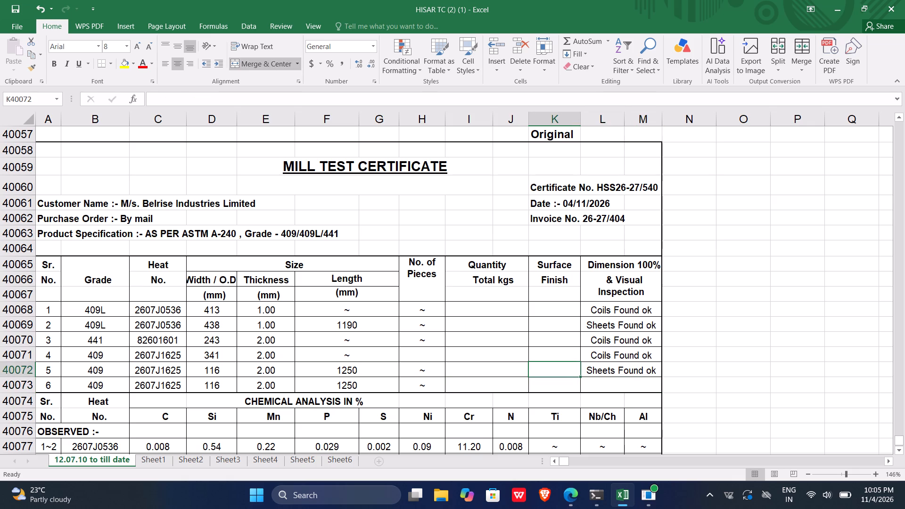
key("Right")
key("Down")
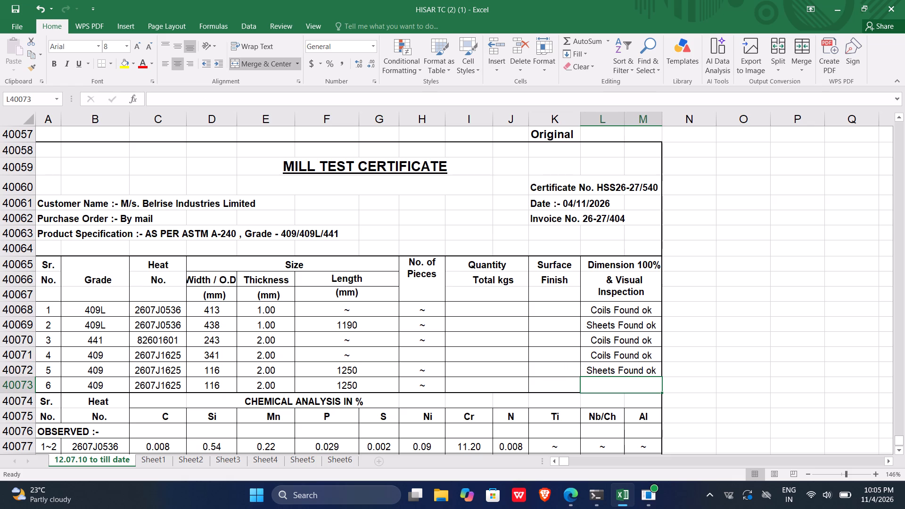
key("Left")
key("Left")
key("Left")
key("Left")
key("shift+asciitilde")
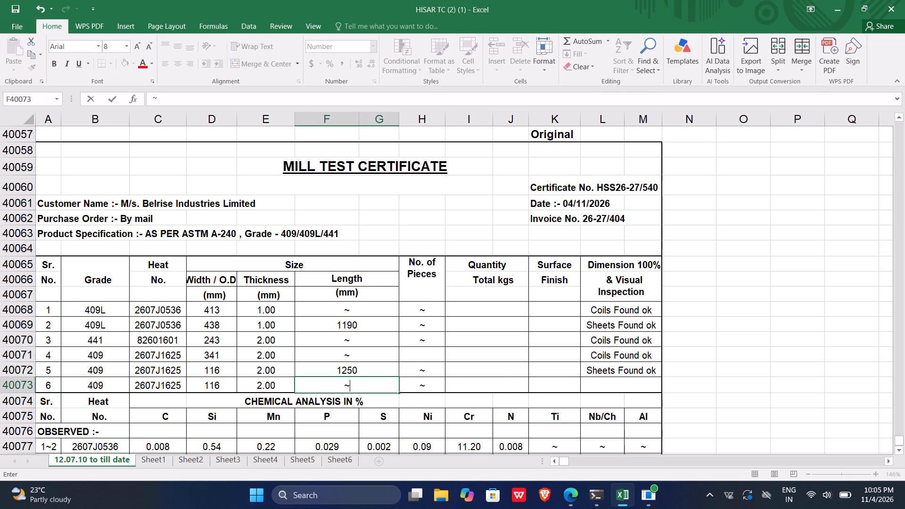
key("Right")
key("Right")
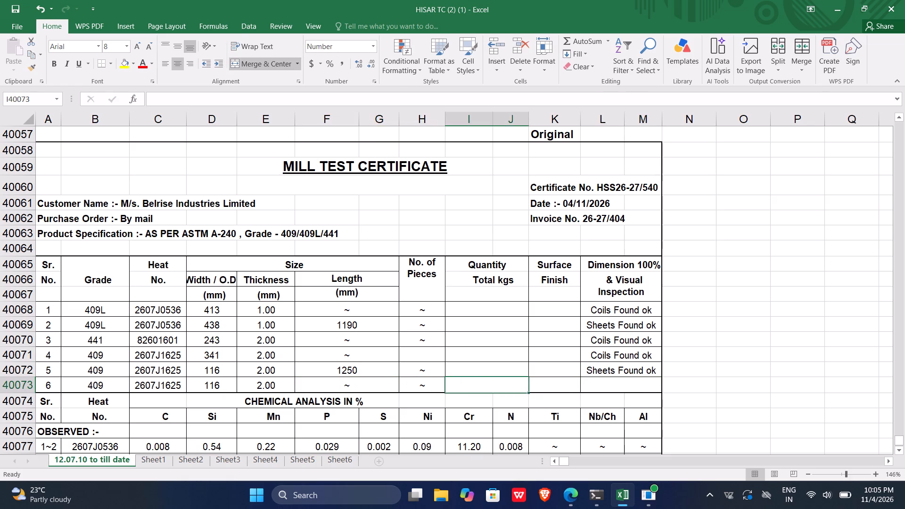
Copy the Coils Found ok inspection remark from serial 4 to serial 6 in the size table.
key("Right")
key("Right")
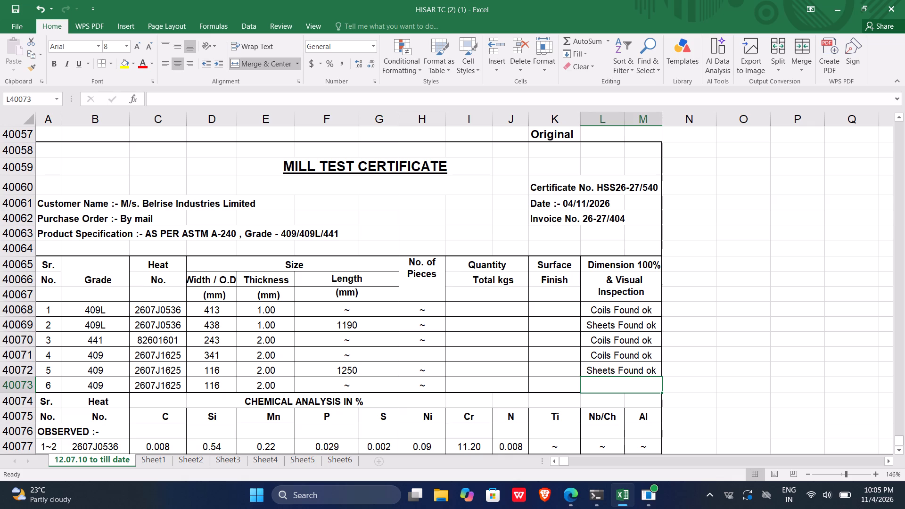
key("Up")
key("Up")
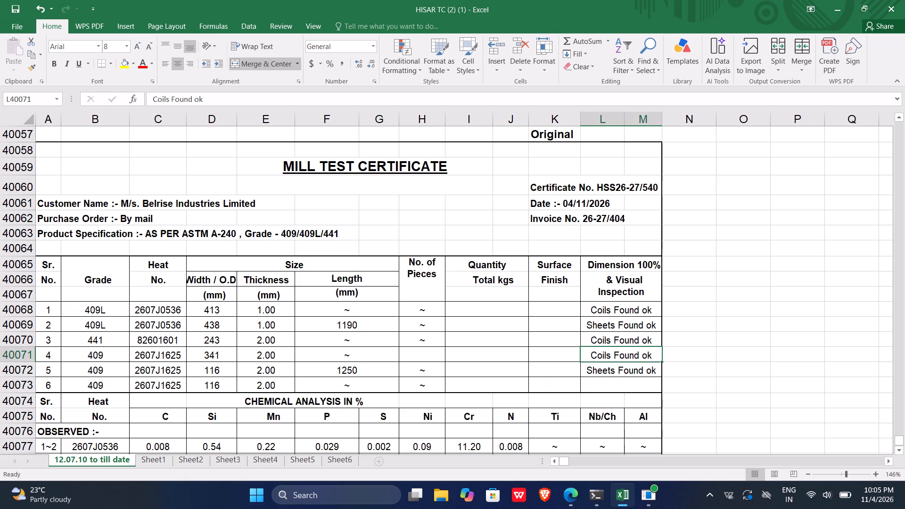
key("ctrl+c")
key("Down")
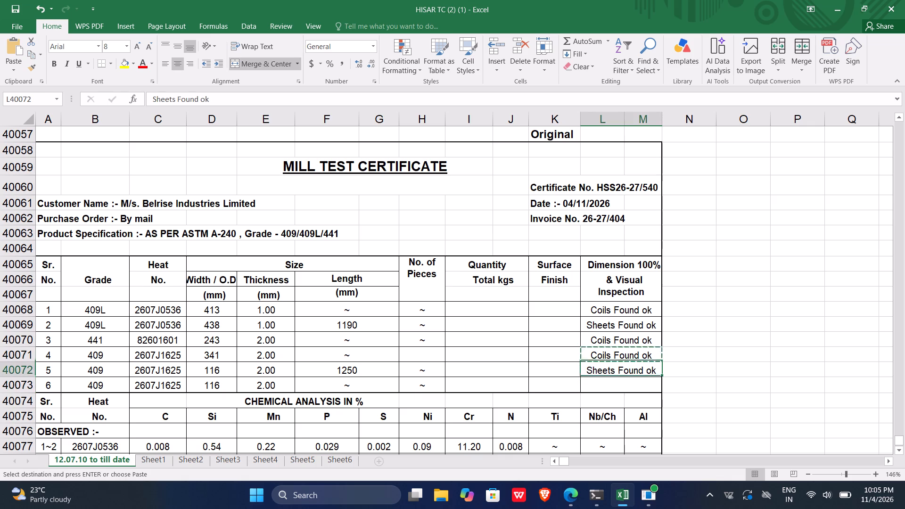
key("Down")
key("ctrl+v")
Change the serial number range of heat 2607J1625 in the chemical analysis table to 4~6.
key("Left")
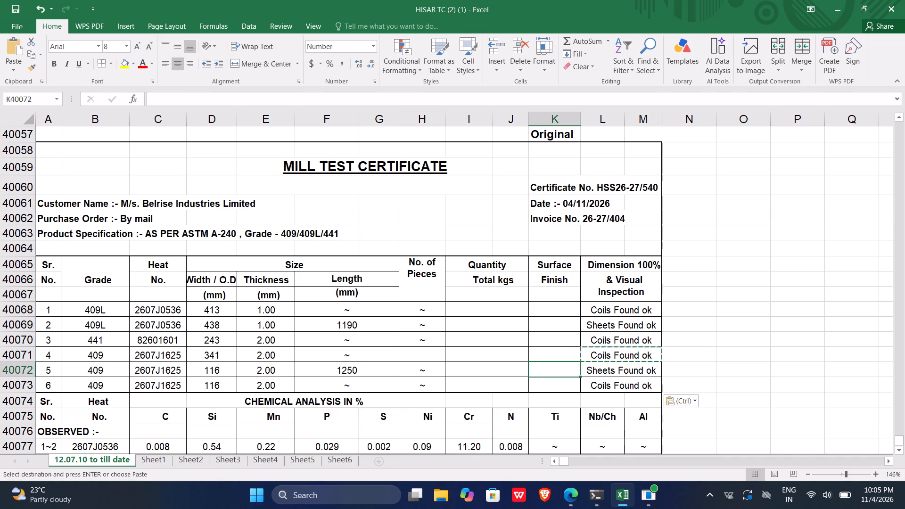
key("Left")
key("Left")
key("Left")
key("Left")
key("Left")
key("Left")
key("Left")
key("Left")
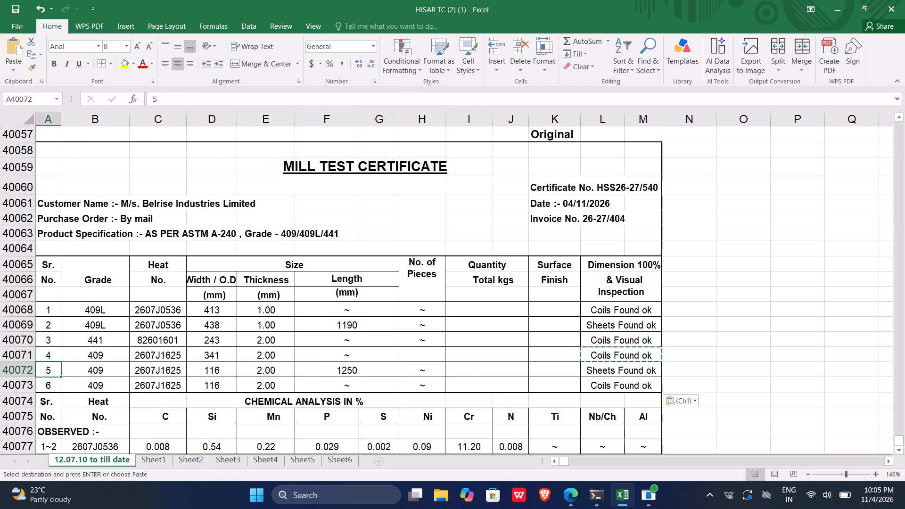
key("Down")
key("Down")
key("Down")
key("Down")
key("Down")
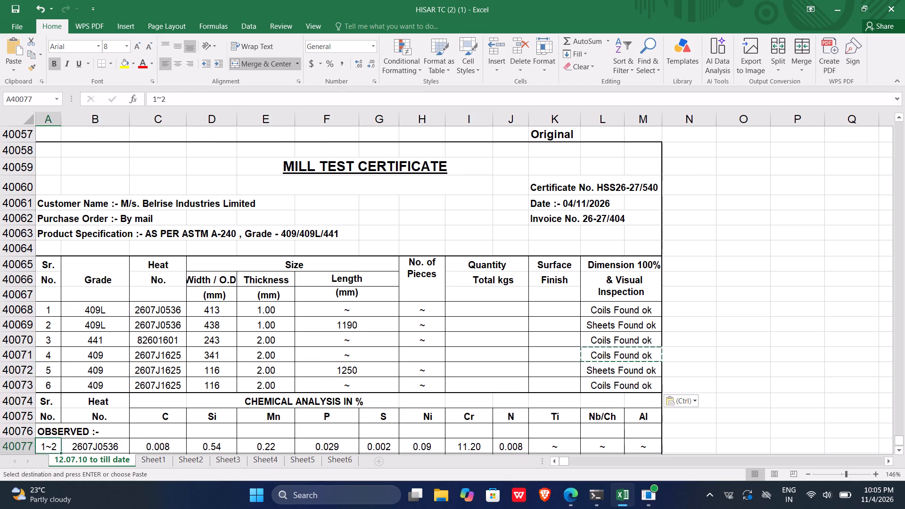
key("Down")
key("Down")
key("Down")
key("Down")
key("Up")
key("Up")
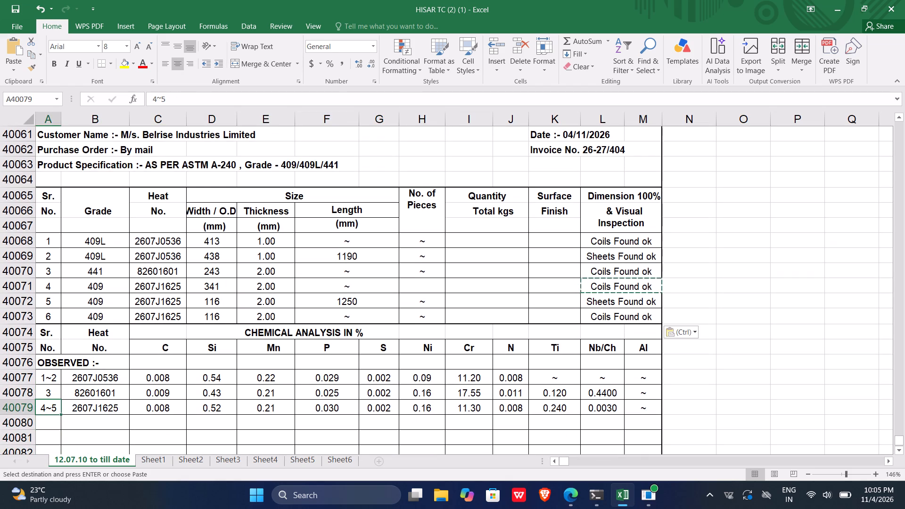
left_click(171, 103)
key("BackSpace")
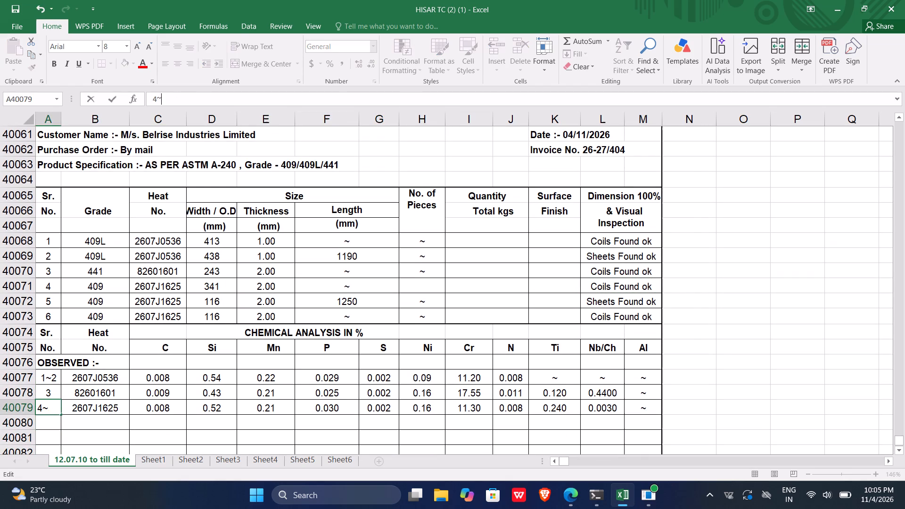
key("6")
Change the serial number range of heat 2607J1625 in the mechanical properties table to 4~6.
scroll(195, 258, "down", 4)
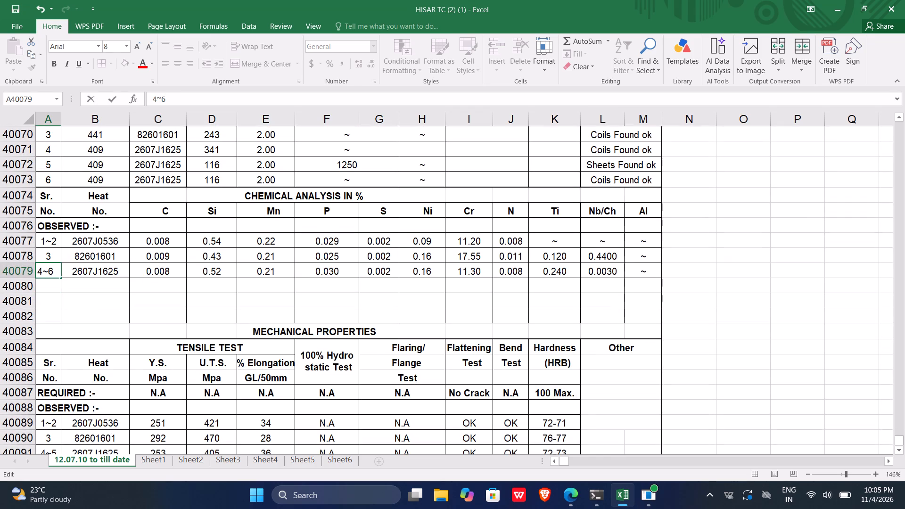
scroll(106, 340, "down", 3)
left_click(53, 347)
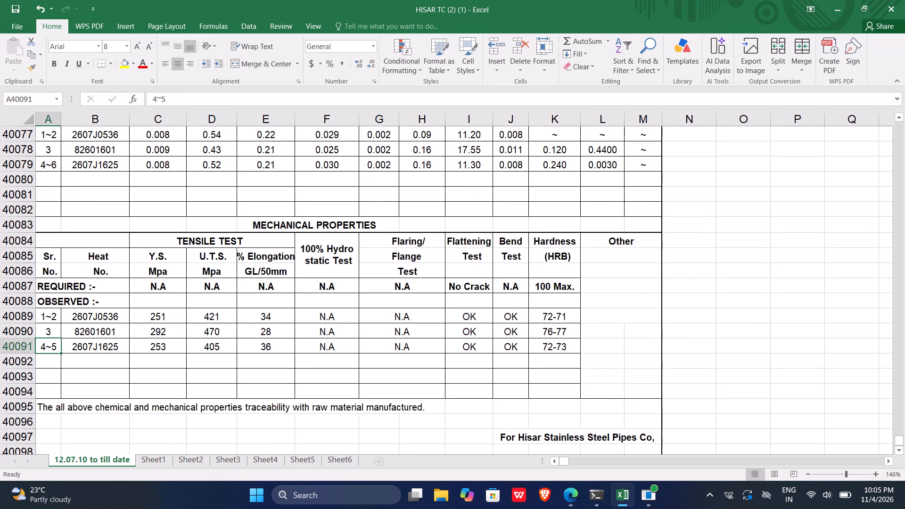
left_click(182, 101)
key("BackSpace")
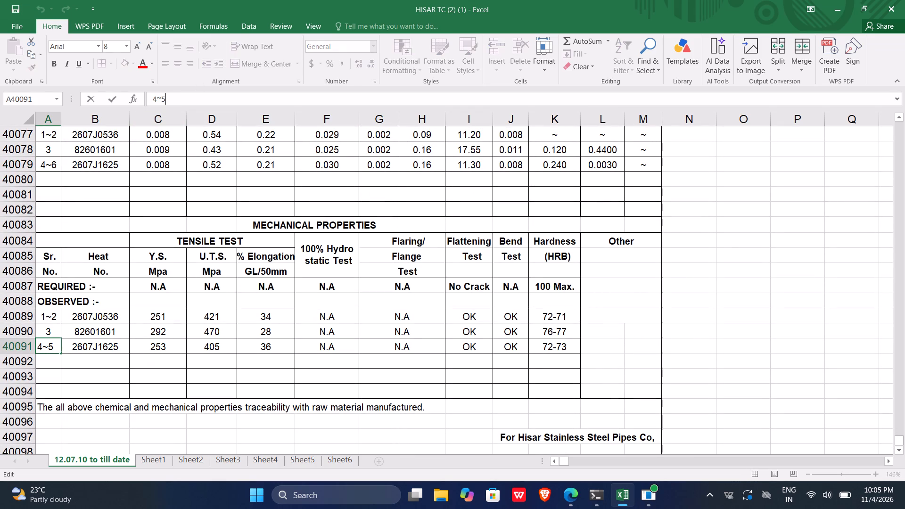
key("6")
left_click(98, 231)
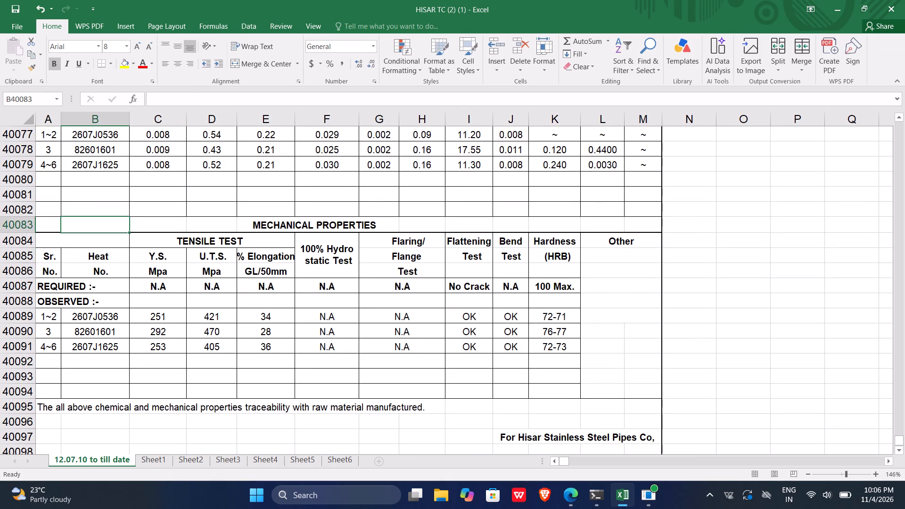
Enter Ti 0.230 and Nb/Ch 0.0040 for heat 2607J0536 in the chemical analysis table.
scroll(202, 253, "up", 2)
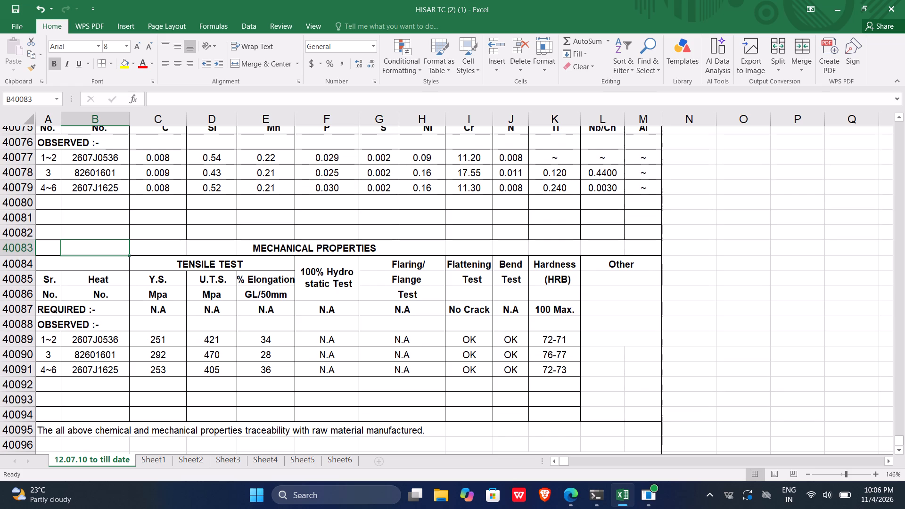
scroll(202, 253, "up", 2)
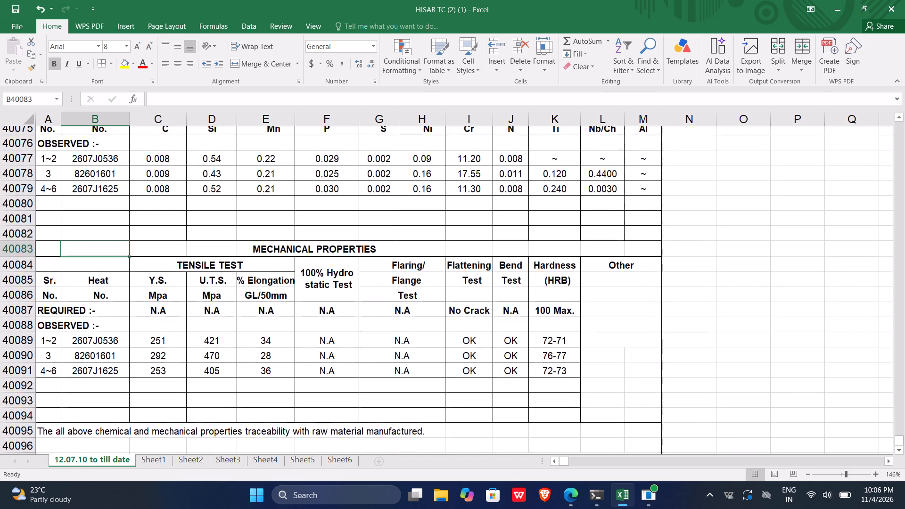
scroll(202, 253, "up", 1)
left_click(552, 228)
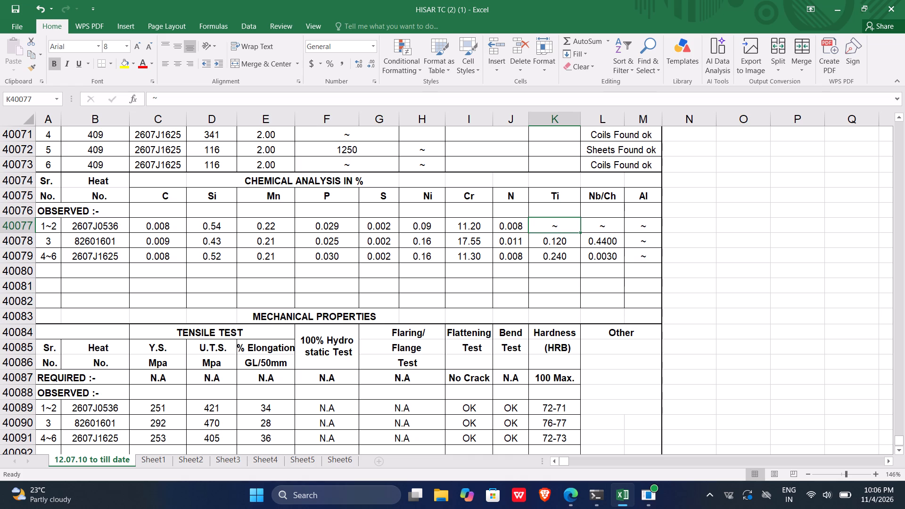
type("0.230")
key("Right")
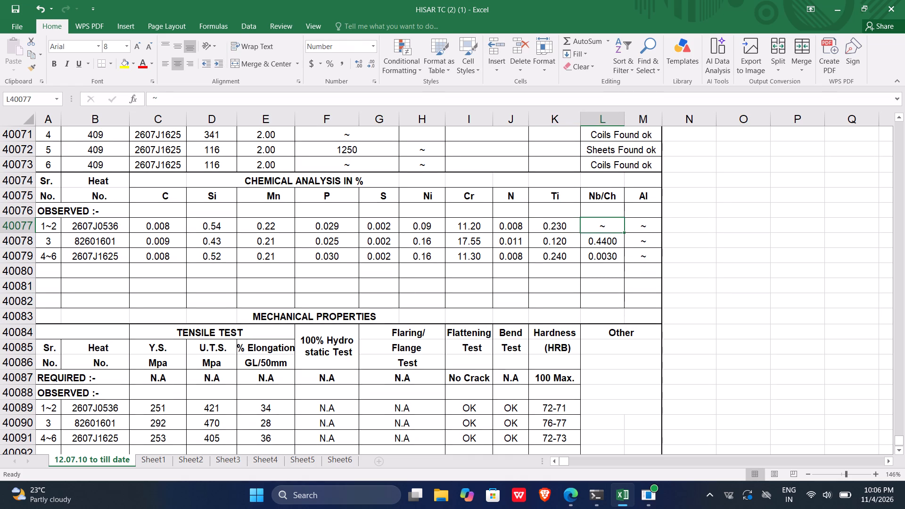
type("0.0")
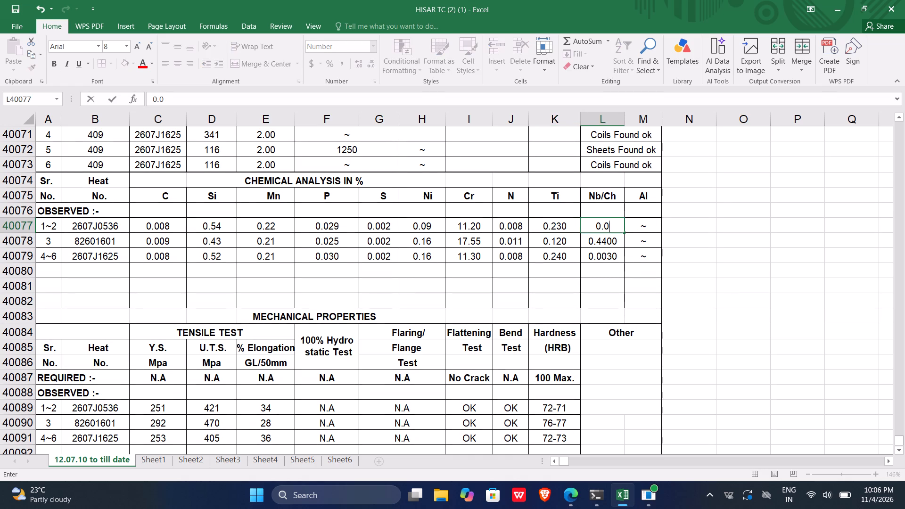
type("040")
key("Down")
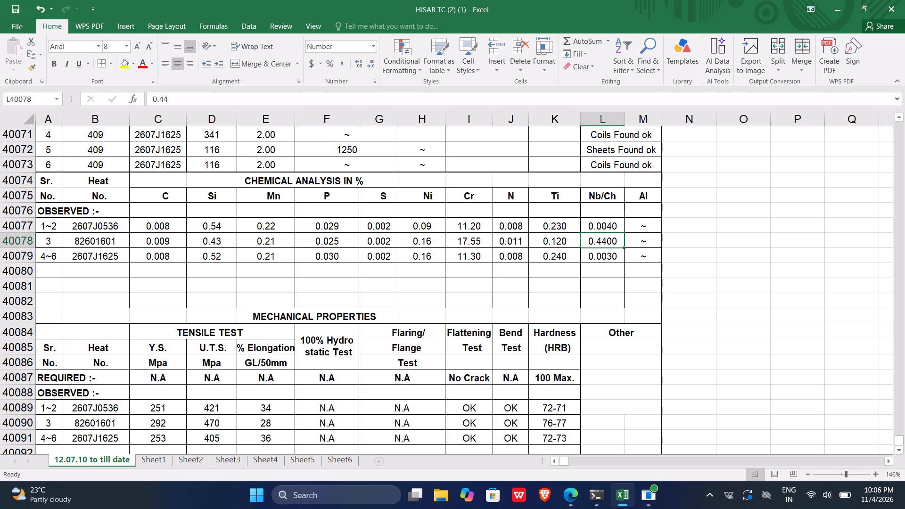
Check the chemical analysis entries of the three heats, going back along the 2607J0536 row to its heat number.
key("Down")
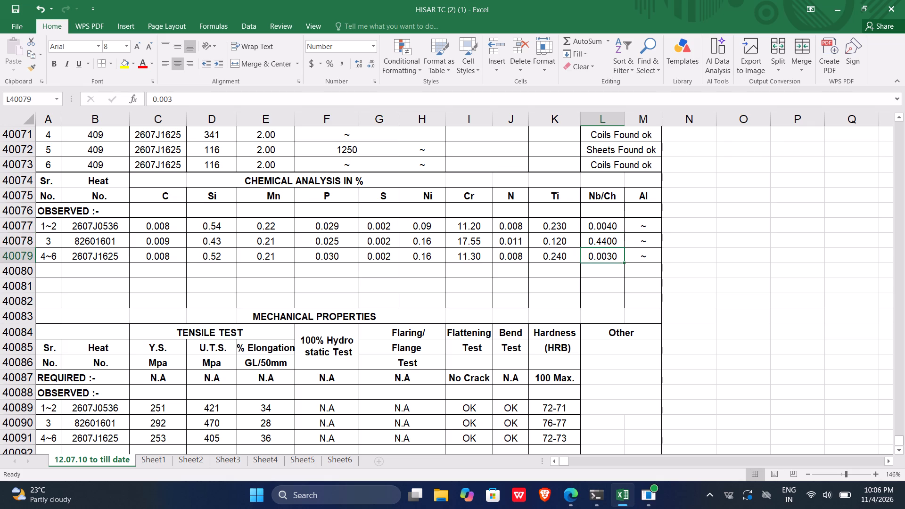
key("Left")
key("Left")
key("Up")
key("Up")
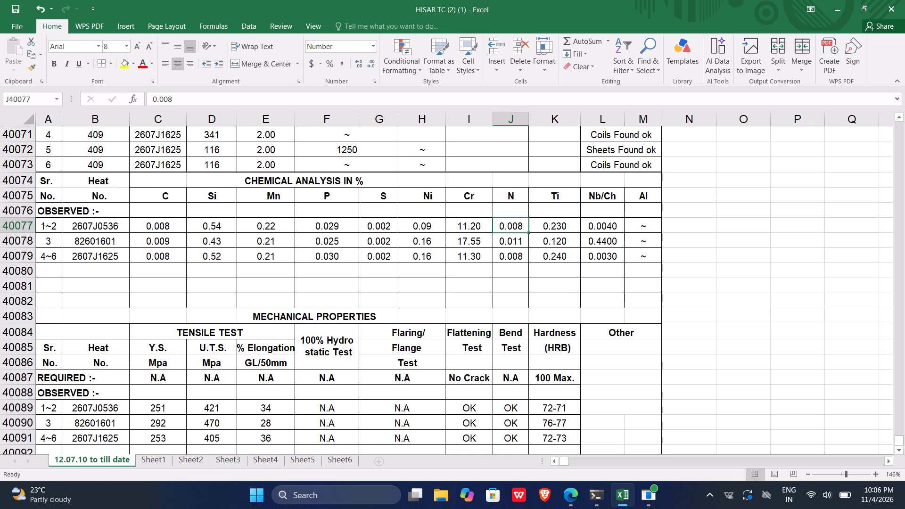
key("Left")
key("Left")
key("Left")
key("Left")
key("Left")
key("Left")
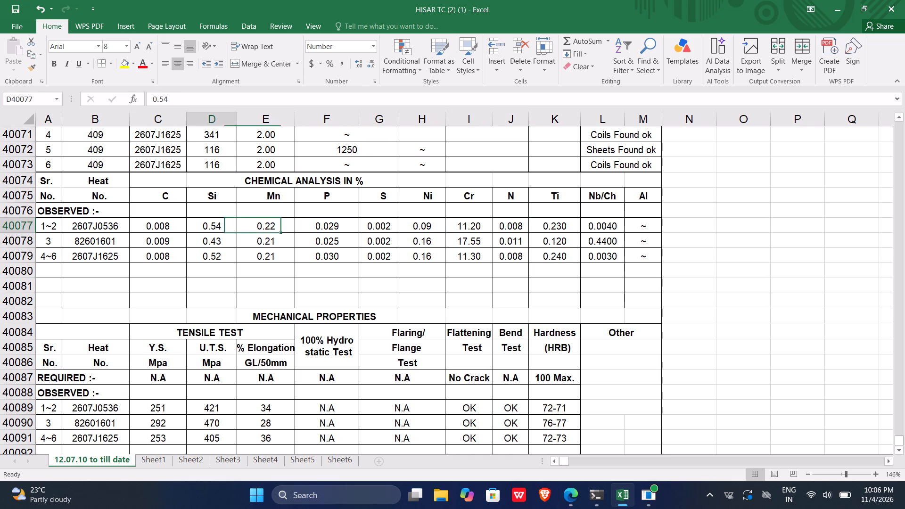
key("Left")
key("Left")
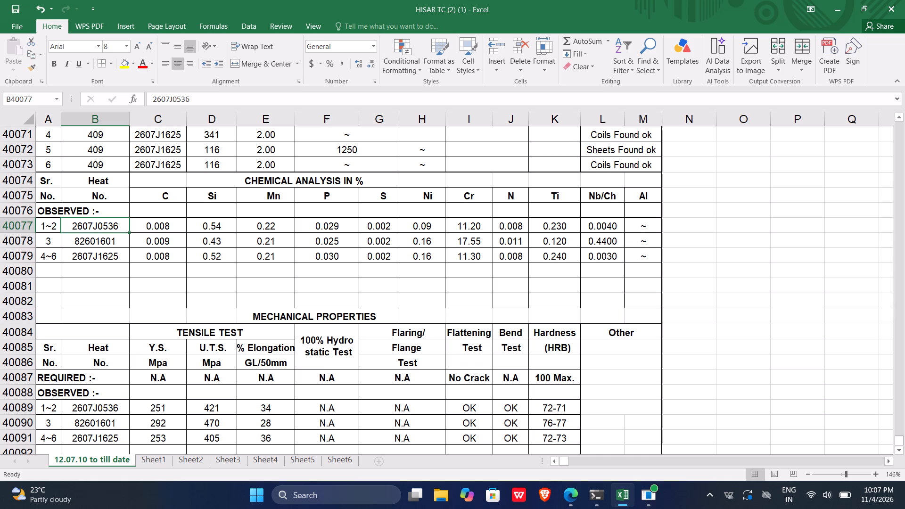
Enter ~ as the number of pieces for serial 4 in the size table.
scroll(530, 209, "up", 2)
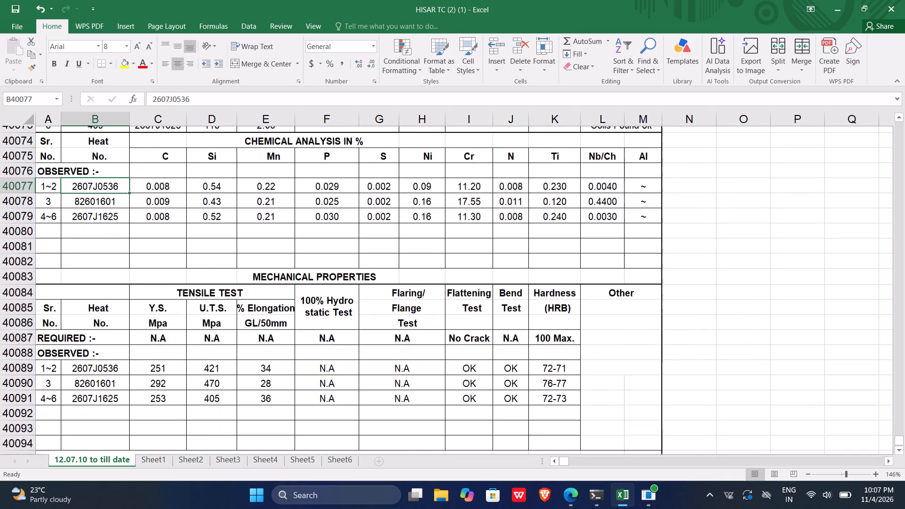
scroll(530, 209, "up", 1)
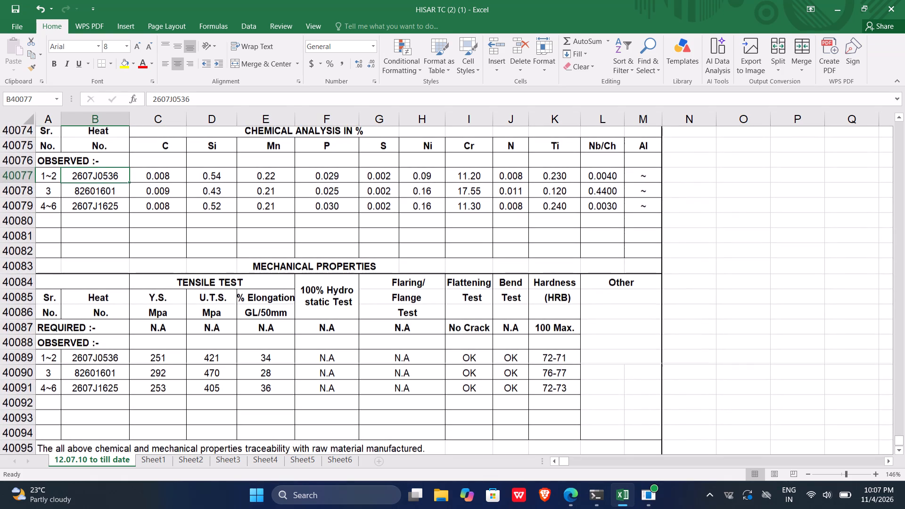
scroll(530, 209, "up", 1)
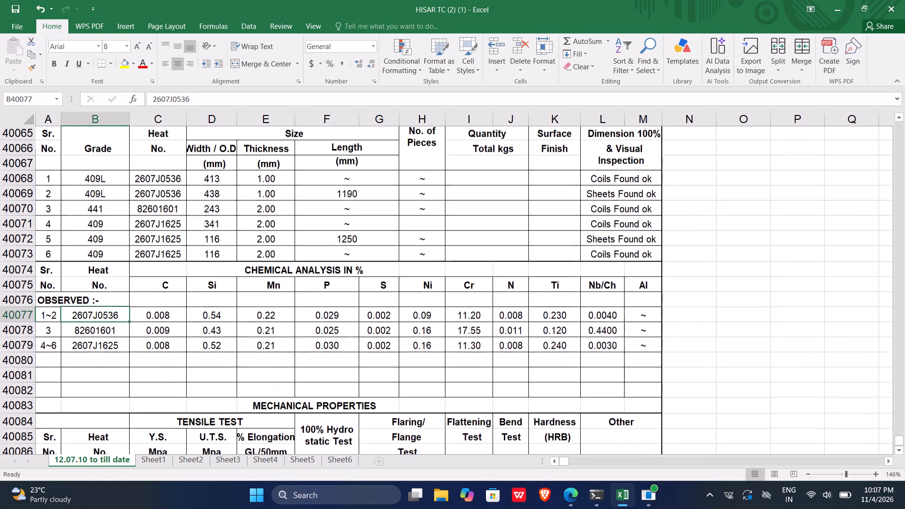
scroll(530, 209, "up", 4)
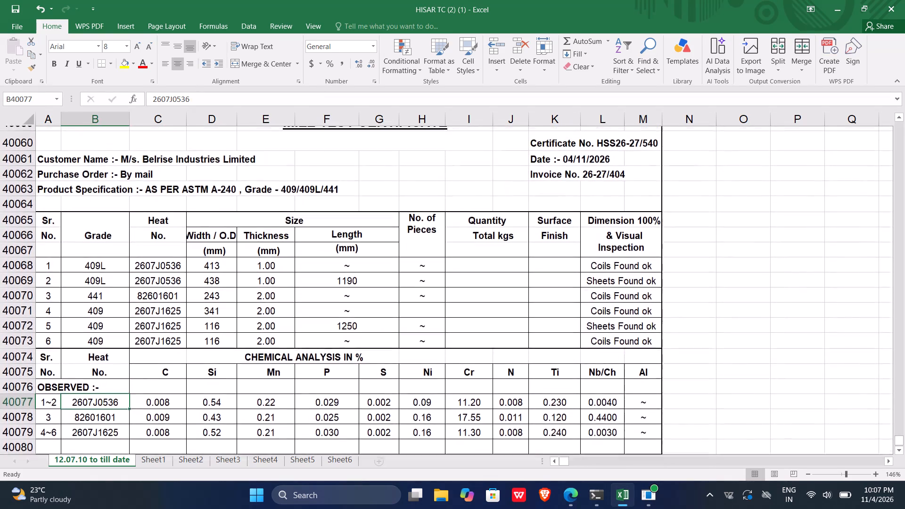
scroll(530, 209, "up", 3)
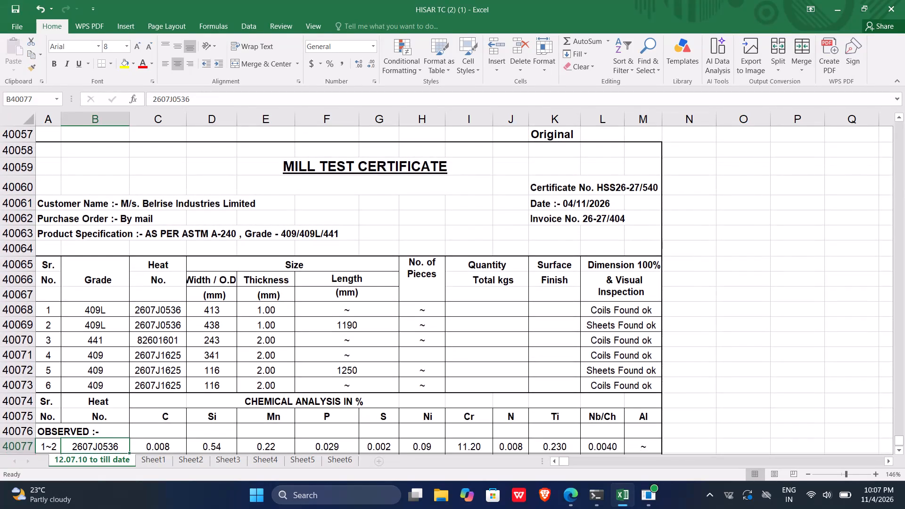
scroll(530, 209, "down", 1)
left_click(407, 343)
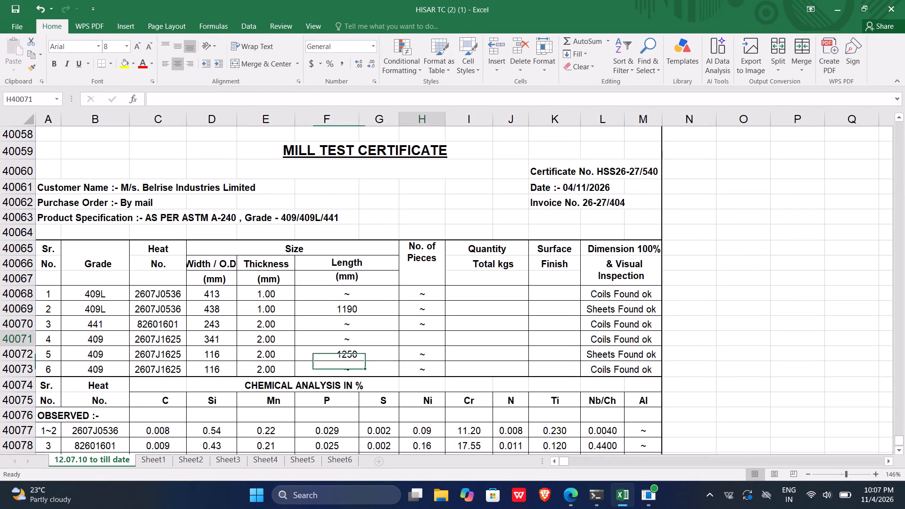
key("shift+asciitilde")
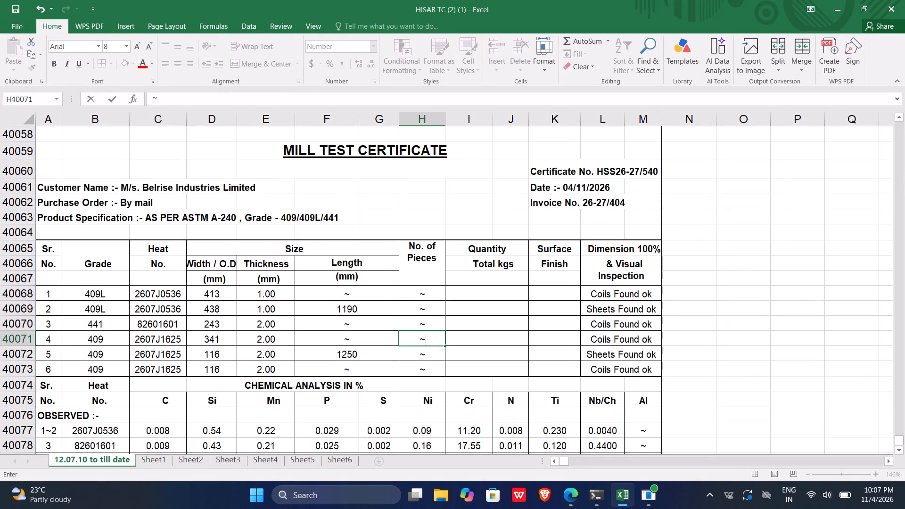
key("Down")
Enter 2B as the surface finish for serials 1 to 3 in the size table.
key("Up")
key("Up")
key("Up")
key("Right")
key("Right")
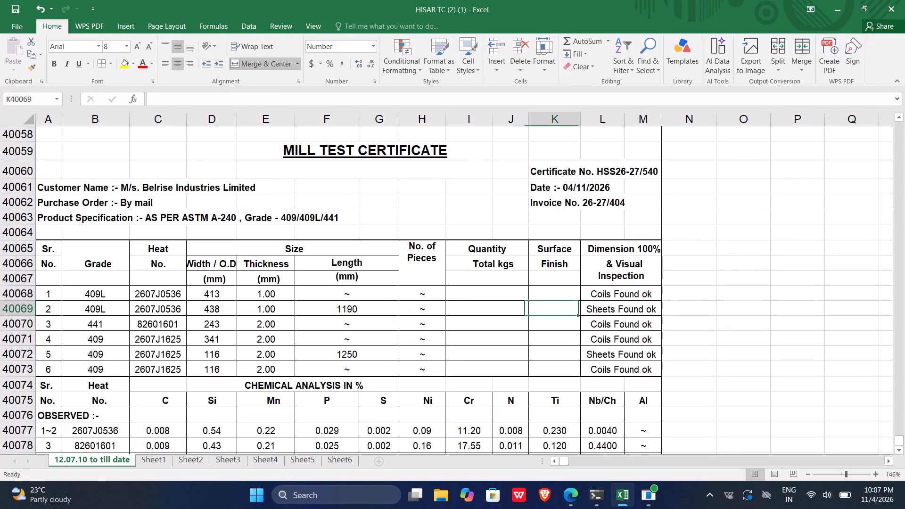
key("Up")
type("2B")
key("Down")
type("2B")
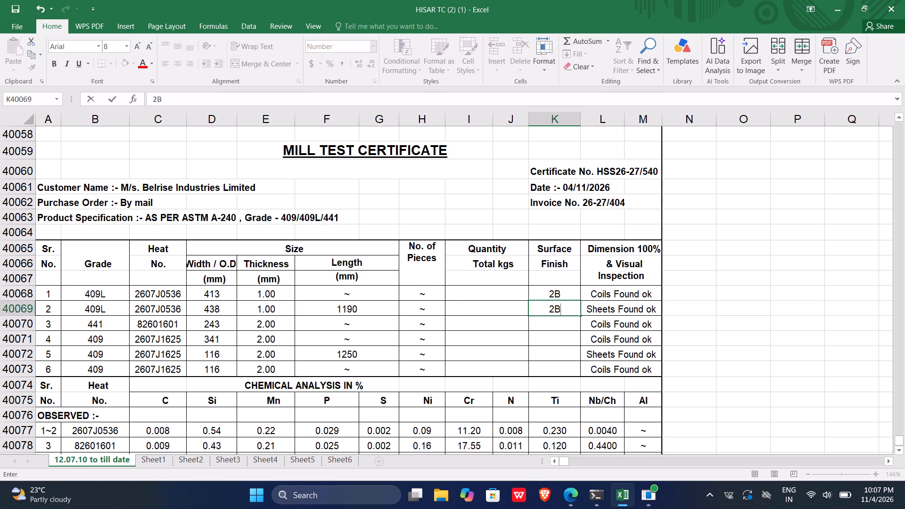
key("Down")
type("2B")
Enter 2B as the surface finish for serials 4 to 6 in the size table.
key("Left")
key("2")
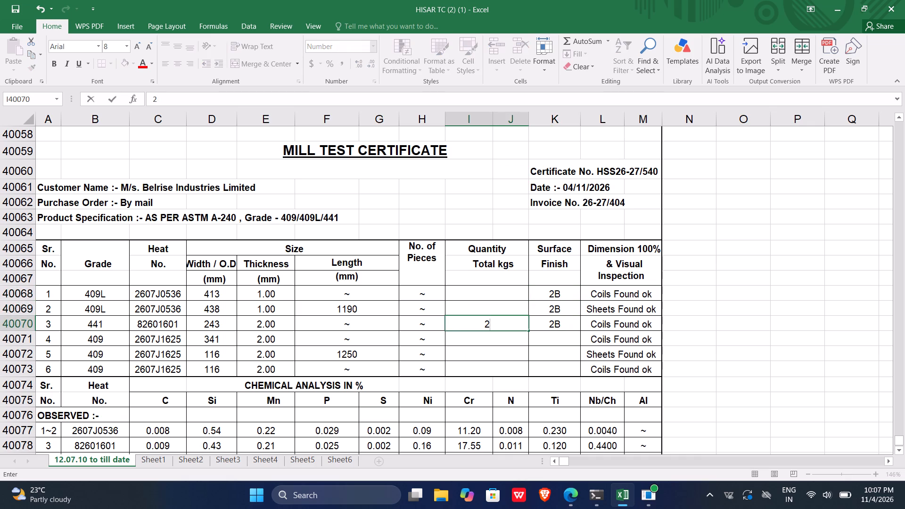
key("BackSpace")
key("Down")
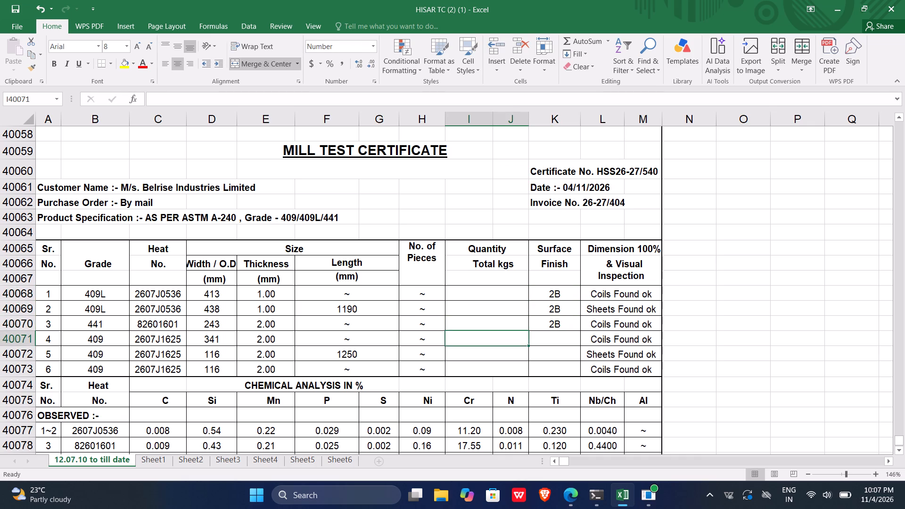
key("Right")
type("2B")
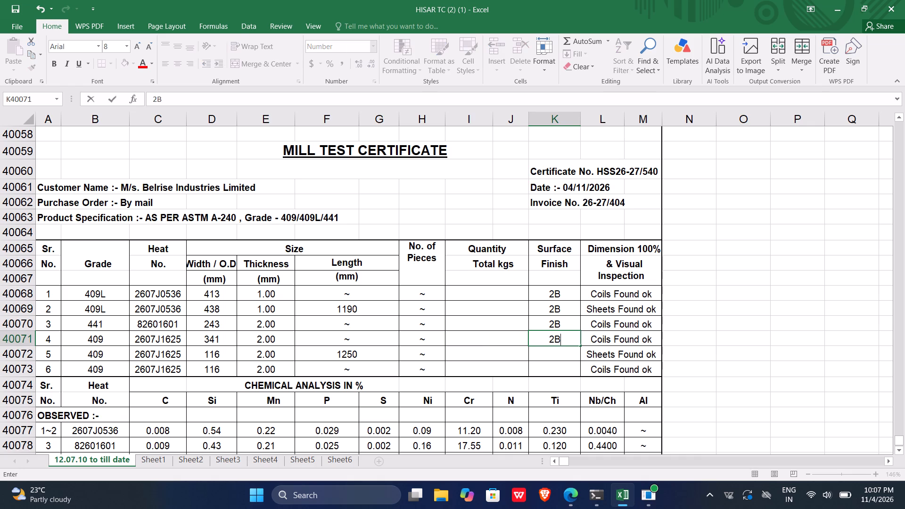
key("Down")
key("2")
key("b")
key("Down")
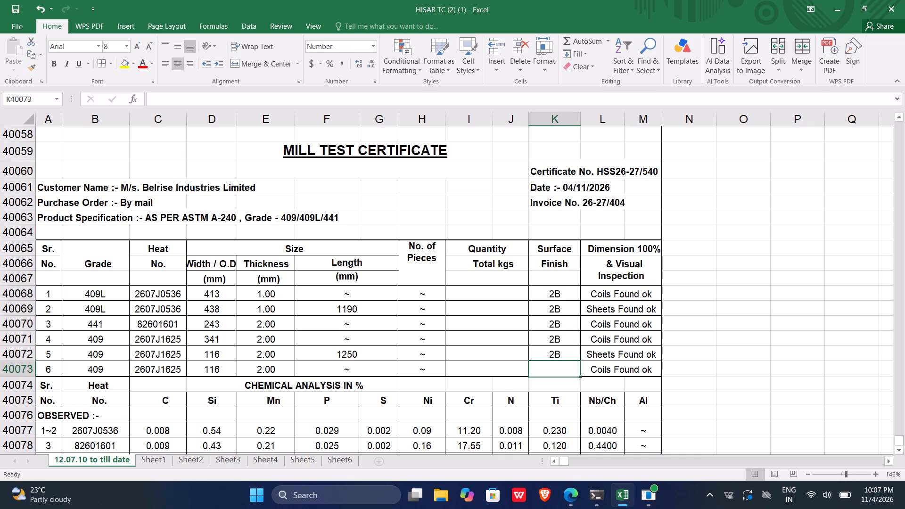
type("2B")
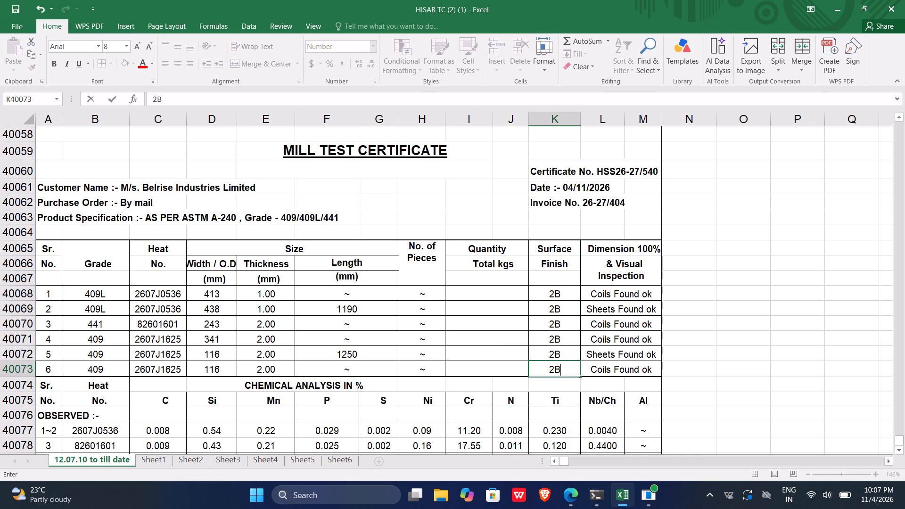
key("Left")
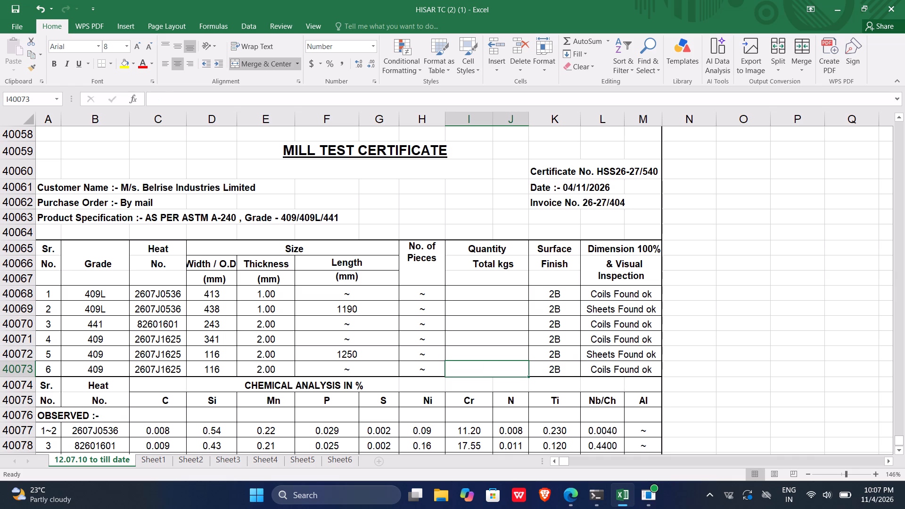
Change the grade of serials 6, 5 and 4 in the size table to 409L.
key("Left")
key("Left")
key("Left")
key("Left")
key("Left")
key("Left")
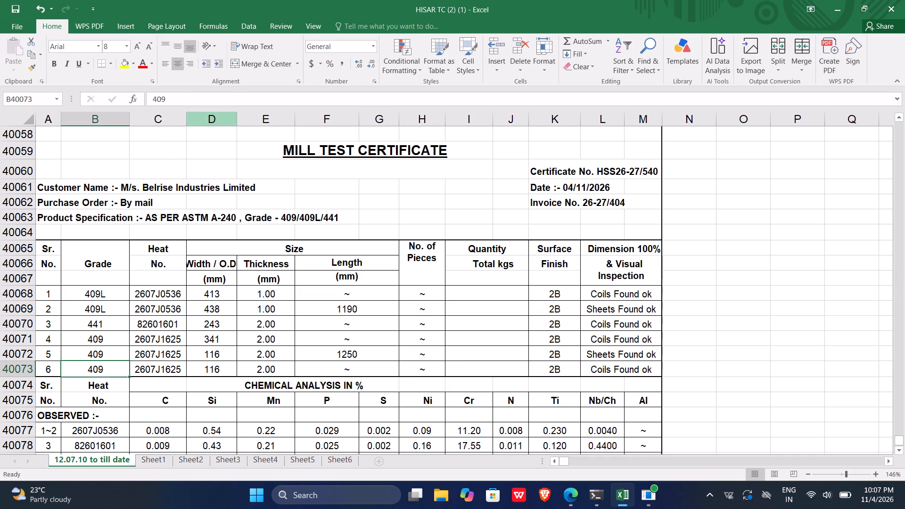
left_click(196, 105)
key("l")
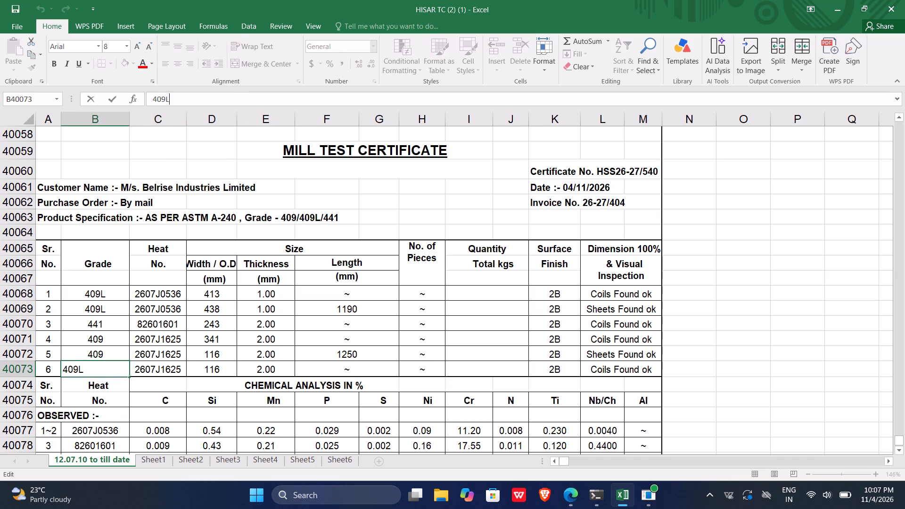
key("Up")
key("Return")
key("Up")
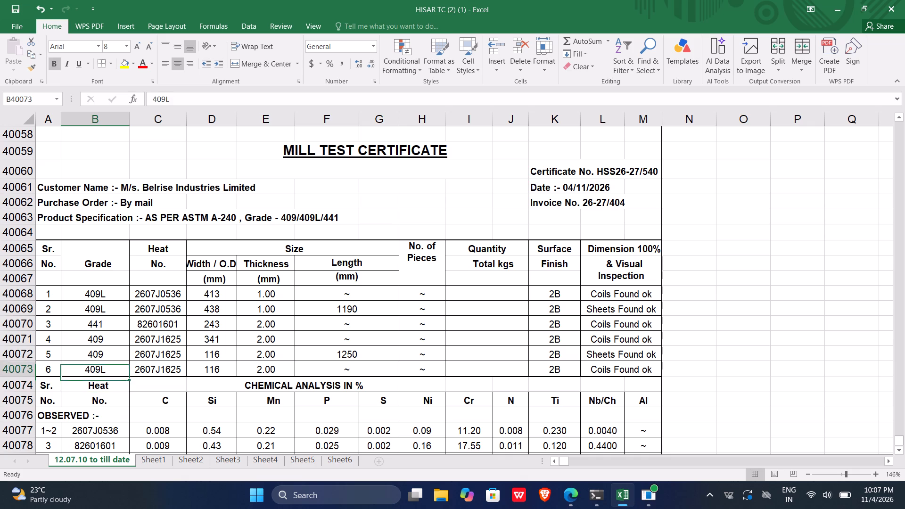
key("Up")
left_click(191, 98)
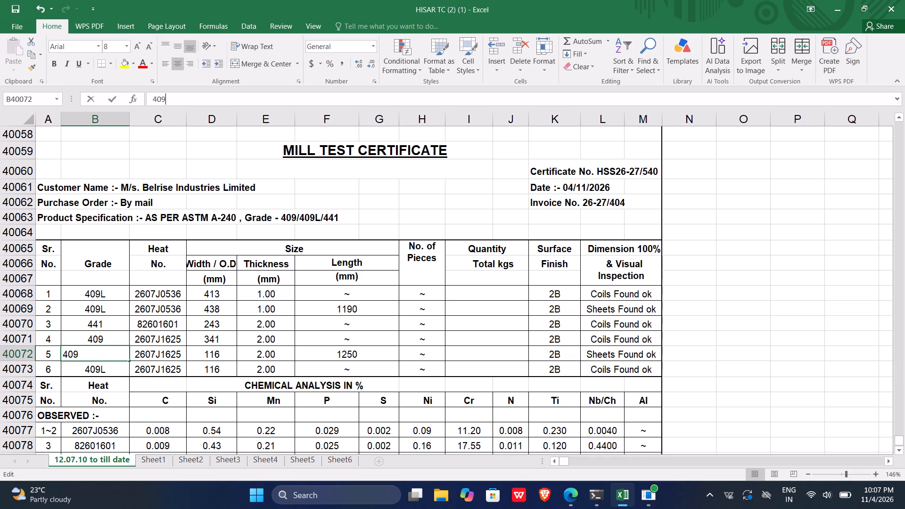
key("l")
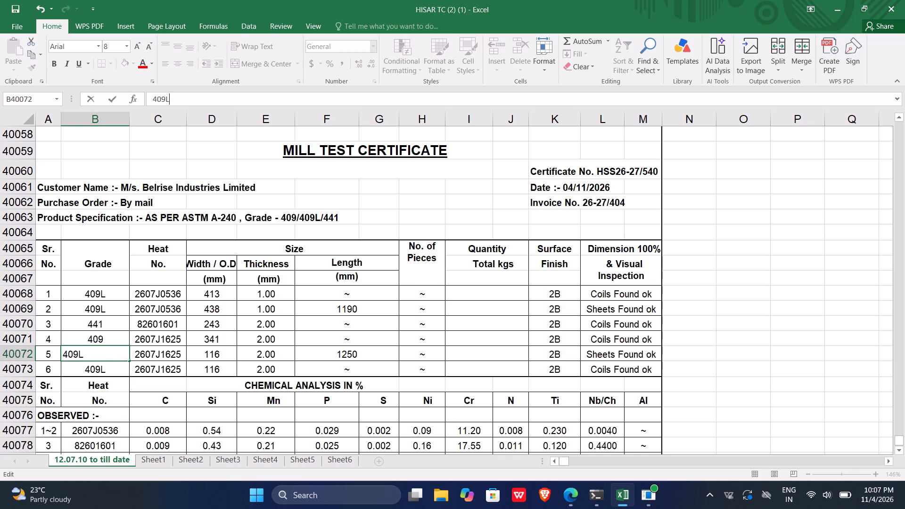
left_click(119, 341)
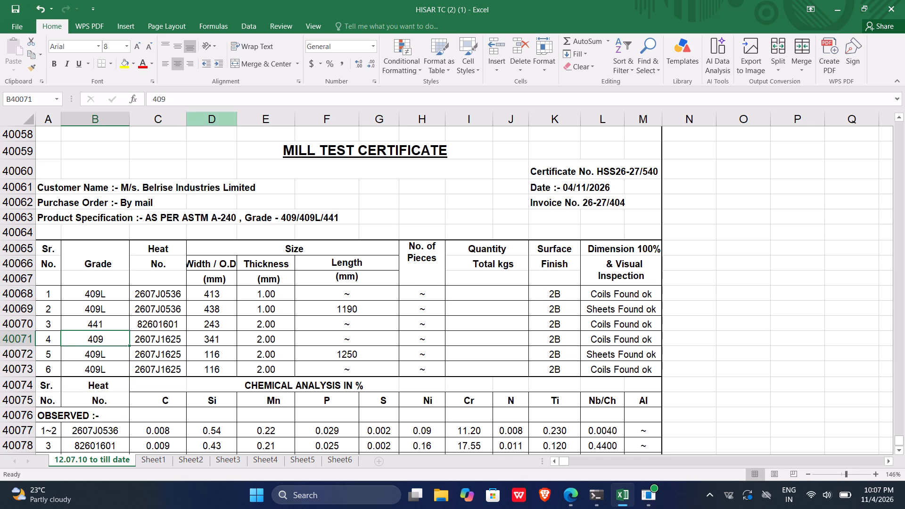
left_click(198, 100)
key("l")
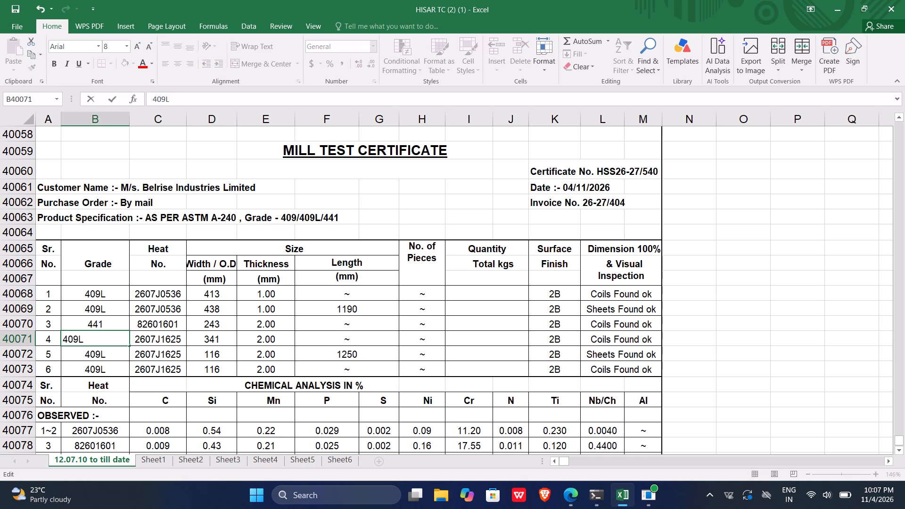
left_click(189, 185)
Remove grade 409 from the Product Specification line so that its grades read 409L/441.
left_click(263, 217)
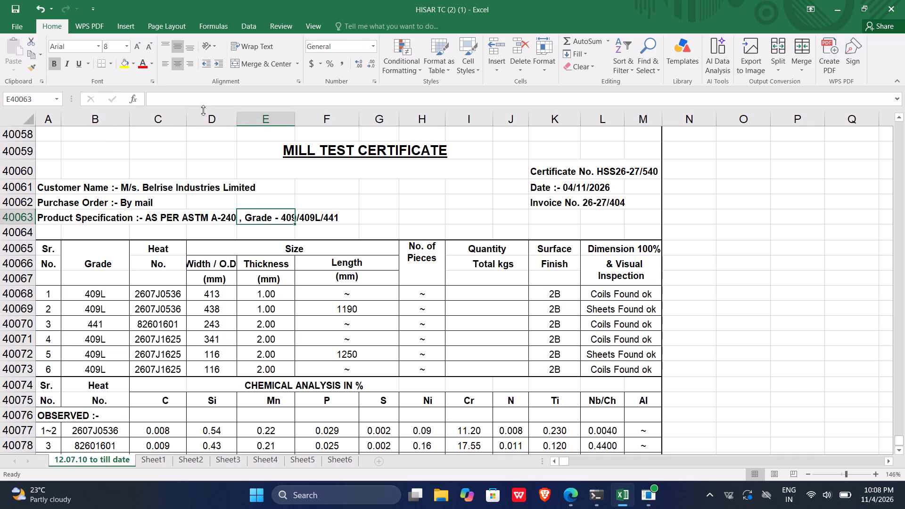
left_click(61, 218)
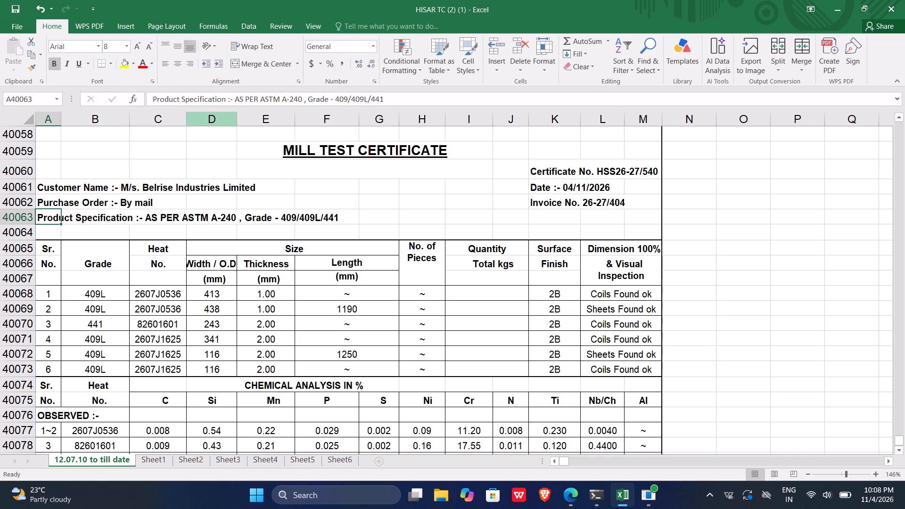
left_click(352, 99)
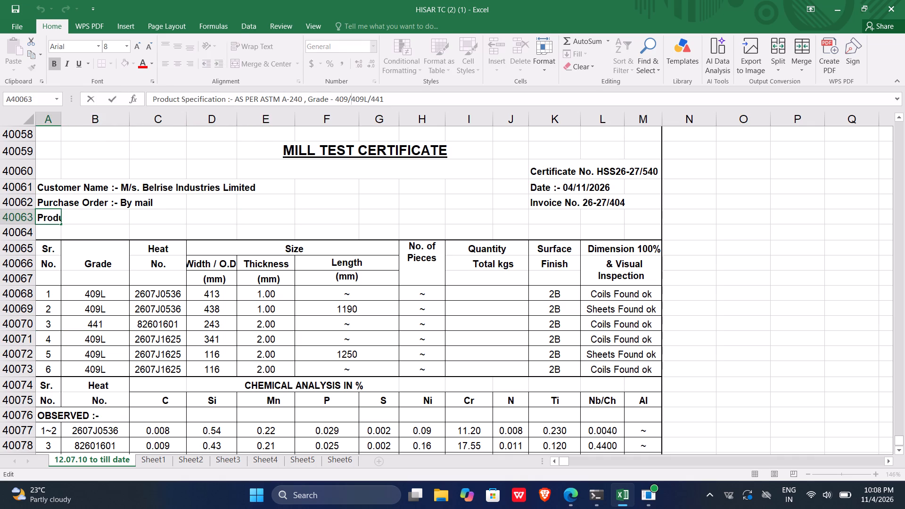
key("BackSpace")
key("BackSpace")
key("BackSpace")
key("BackSpace")
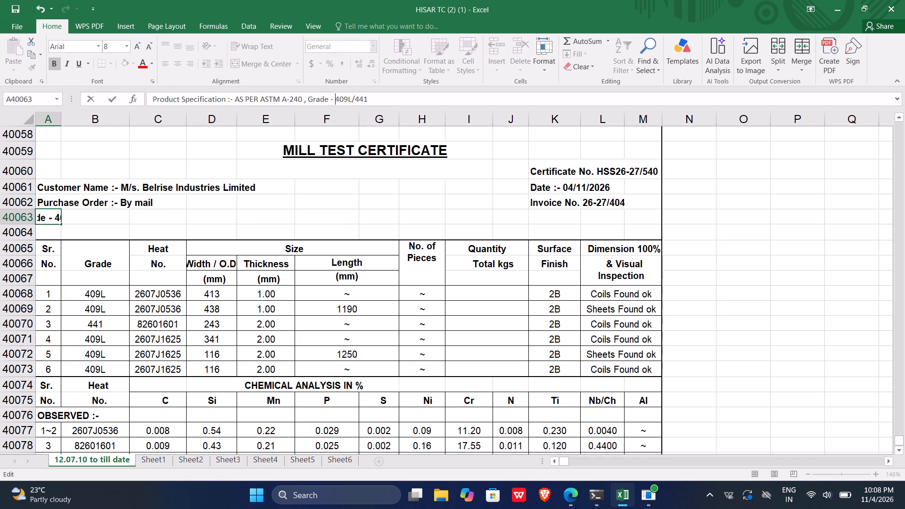
left_click(401, 204)
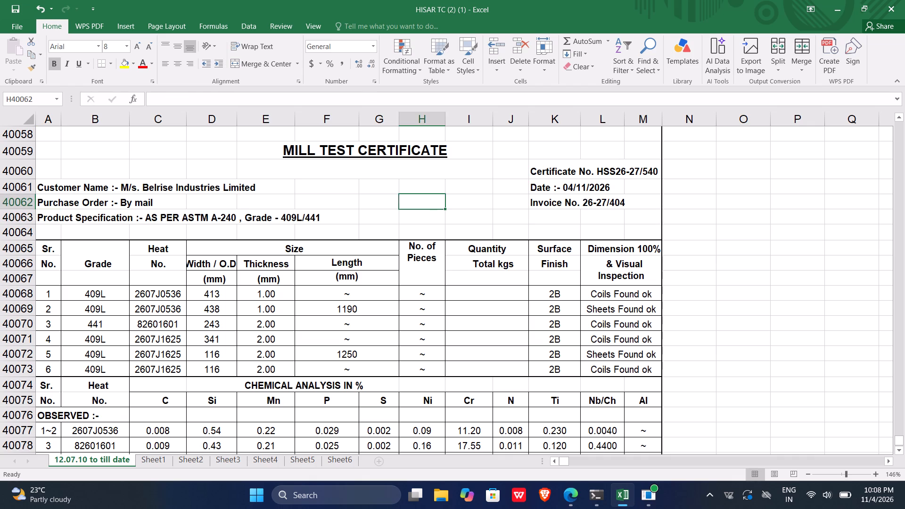
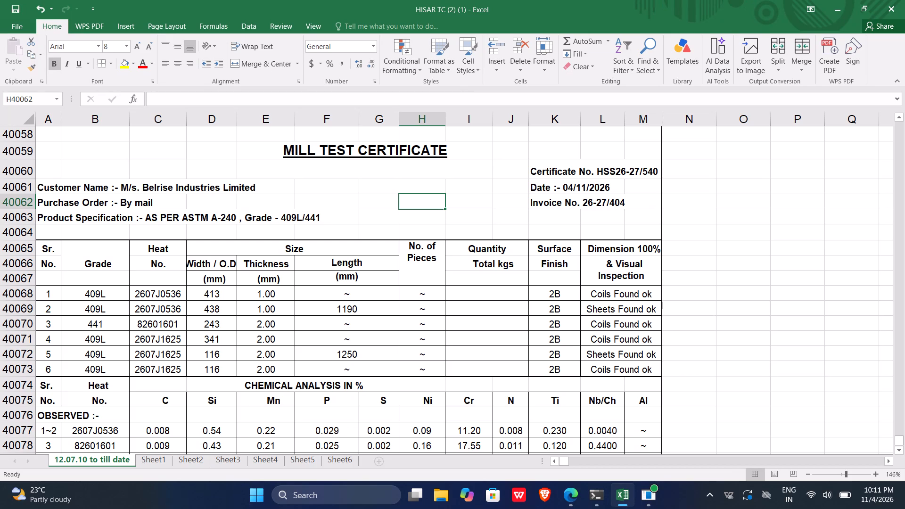
Look over the mechanical properties of certificate HSS26-27/539 and return to the Belrise Industries certificate's header and size table.
key("Up")
key("Up")
key("Up")
key("Up")
key("Up")
key("Up")
key("Up")
key("Up")
key("Up")
key("Up")
key("Up")
key("Up")
key("Up")
key("Up")
key("Up")
key("Up")
key("Up")
key("Up")
key("Up")
key("Up")
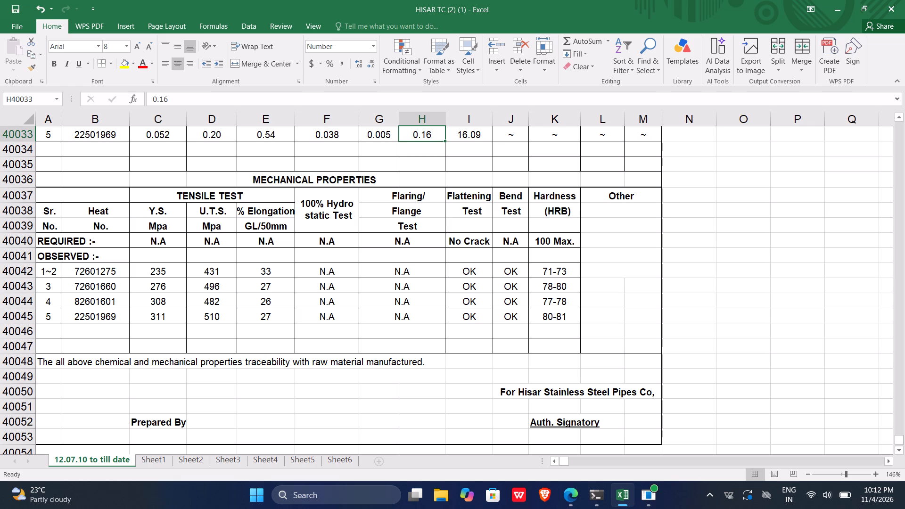
key("Down")
key("Down")
key("Down")
key("Down")
key("Down")
key("Down")
key("Down")
key("Down")
key("Down")
key("Down")
key("Down")
key("Down")
key("Down")
key("Down")
key("Down")
key("Down")
key("Down")
key("Down")
key("Down")
key("Down")
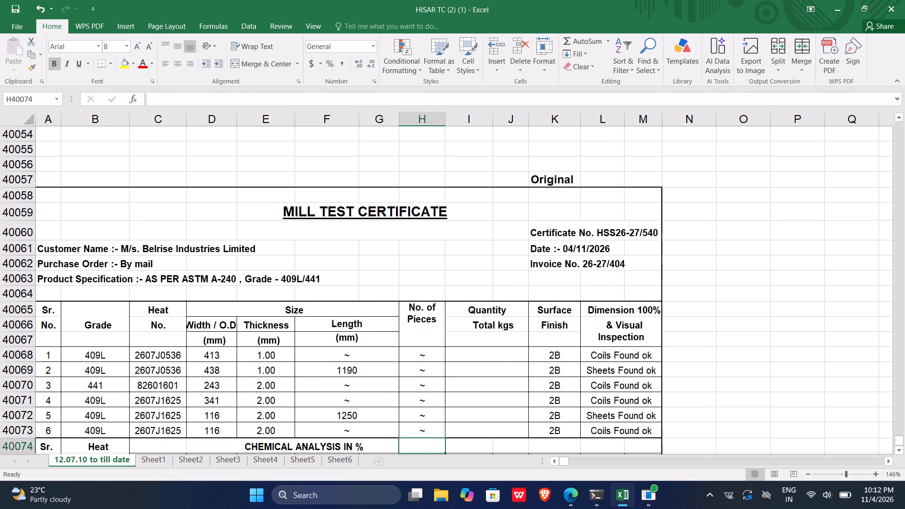
key("Down")
Examine the header, pipe size table and chemical analysis of the Modern Engineering Works certificate HSS26-27/539.
key("Up")
key("Up")
key("Up")
key("Up")
key("Up")
key("Up")
key("Up")
key("Up")
key("Up")
key("Up")
key("Up")
key("Up")
key("Up")
key("Up")
key("Up")
key("Up")
key("Up")
key("Up")
key("Up")
key("Up")
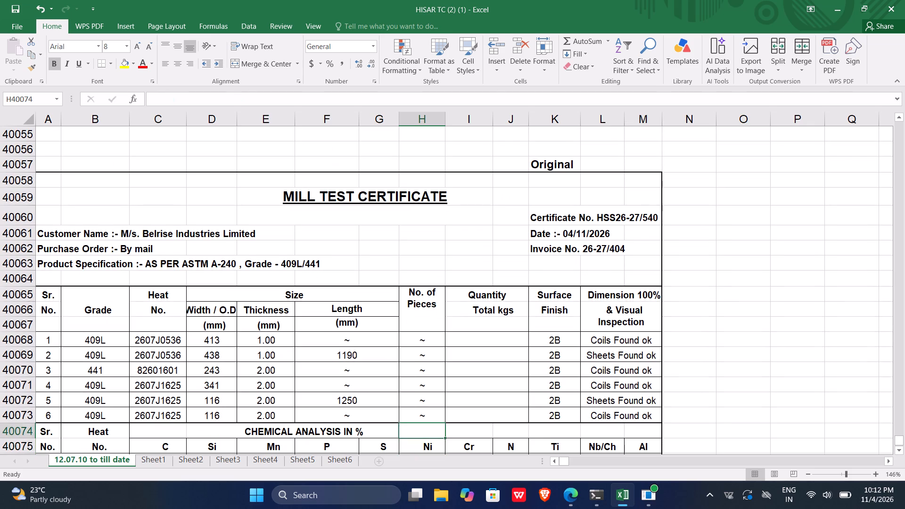
key("Up")
key("Up")
key("Up")
key("Up")
key("Up")
key("Up")
key("Up")
key("Up")
key("Up")
key("Up")
key("Up")
key("Up")
key("Up")
key("Up")
key("Up")
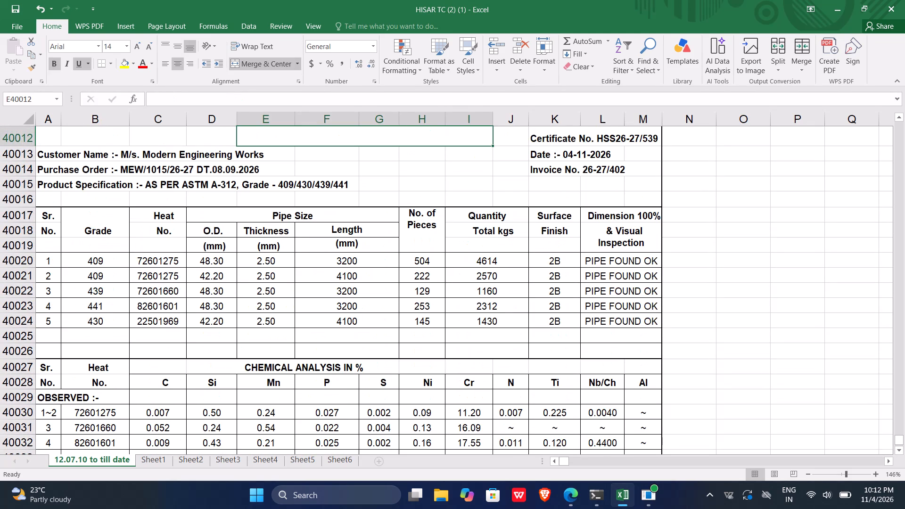
Review Belrise certificate HSS26-27/540, continuing to the size table and chemical analysis of Syndicate Auto Components certificate HSS26-27/541.
key("Down")
key("Down")
key("Down")
key("Down")
key("Down")
key("Down")
key("Down")
key("Down")
key("Down")
key("Down")
key("Down")
key("Down")
key("Down")
key("Down")
key("Down")
key("Down")
key("Down")
key("Down")
key("Down")
key("Down")
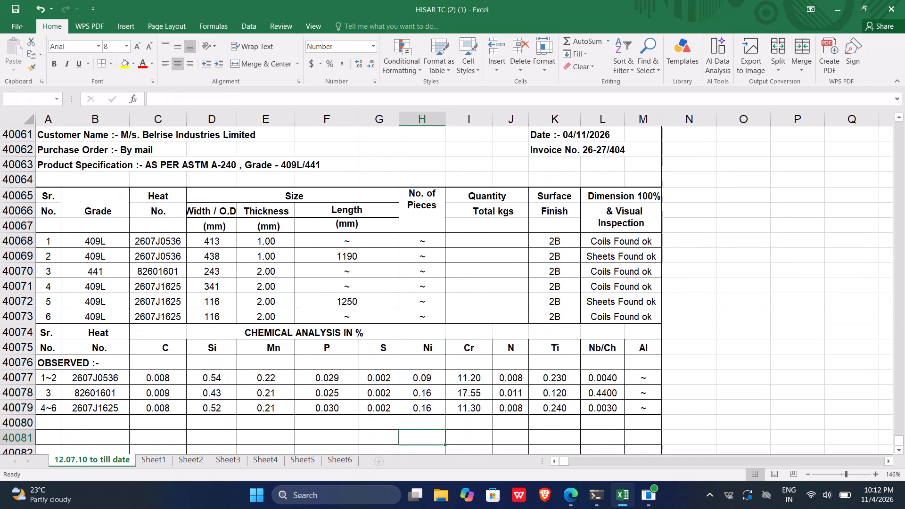
key("Down")
key("Down")
key("Down")
key("Down")
key("Down")
key("Down")
key("Down")
key("Down")
key("Down")
key("Down")
key("Down")
key("Down")
key("Down")
key("Down")
key("Down")
key("Down")
key("Down")
key("Down")
key("Down")
key("Down")
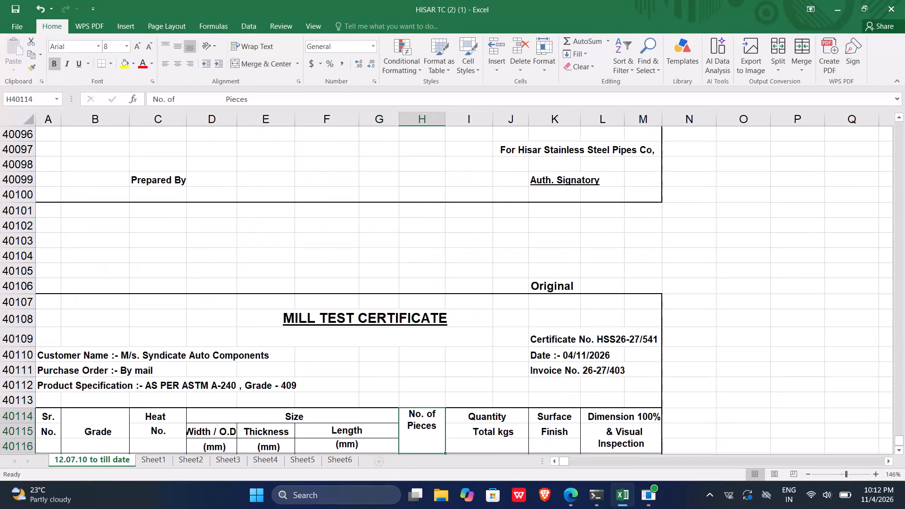
key("Down")
key("Down")
key("Down")
key("Down")
key("Down")
key("Down")
key("Down")
key("Down")
key("Down")
key("Down")
key("Down")
key("Down")
key("Down")
key("Down")
key("Down")
key("Down")
key("Down")
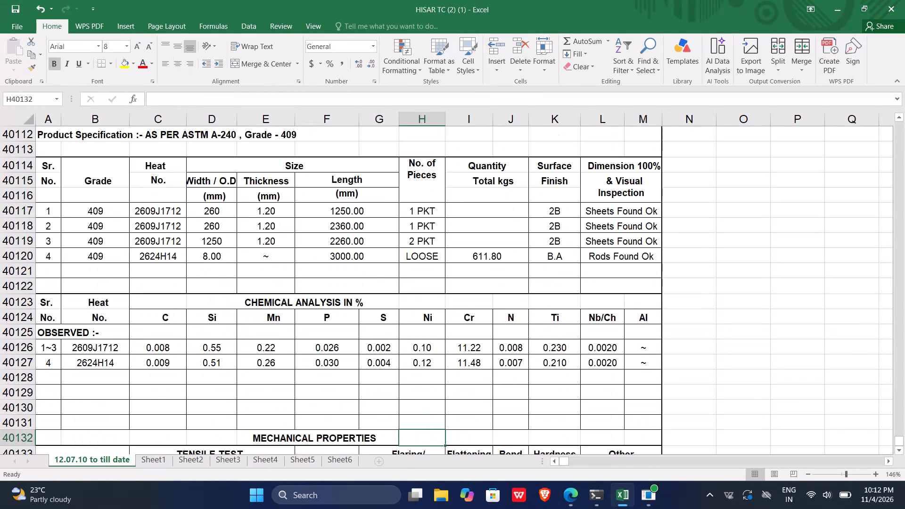
Show the lengths of serials 1 to 4 in the HSS26-27/541 size table without decimal places.
left_click(473, 207)
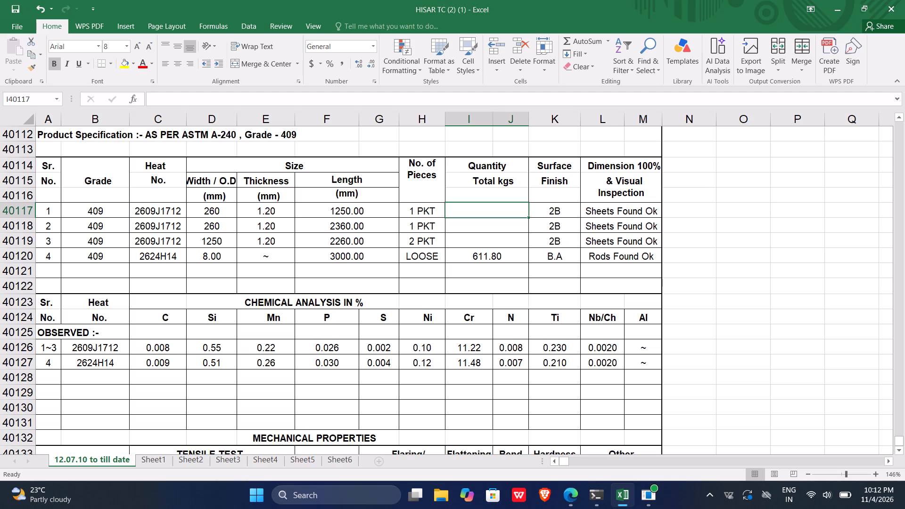
left_click(369, 204)
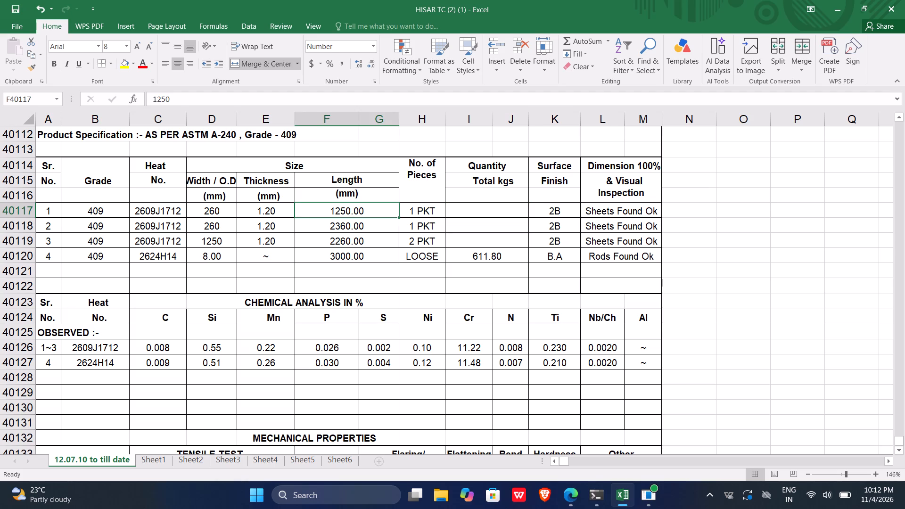
key("Up")
key("Up")
key("Up")
key("Up")
key("Down")
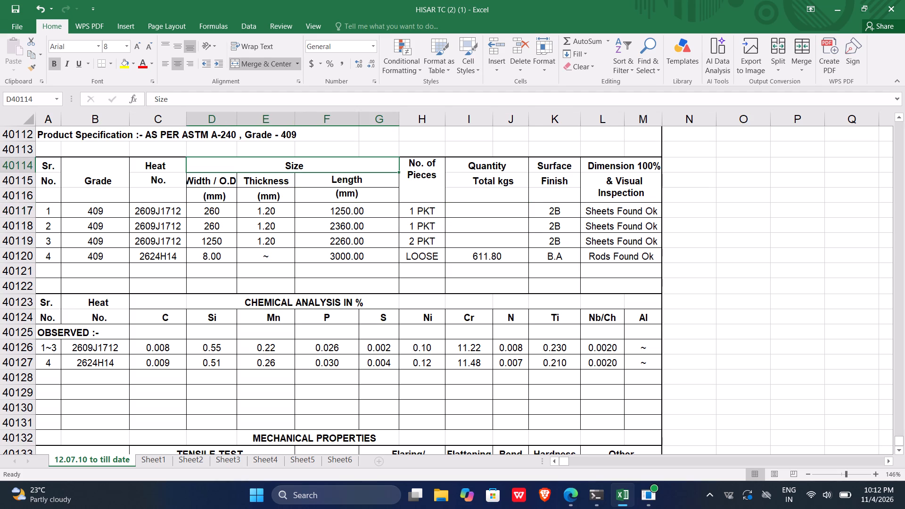
key("Down")
key("Down")
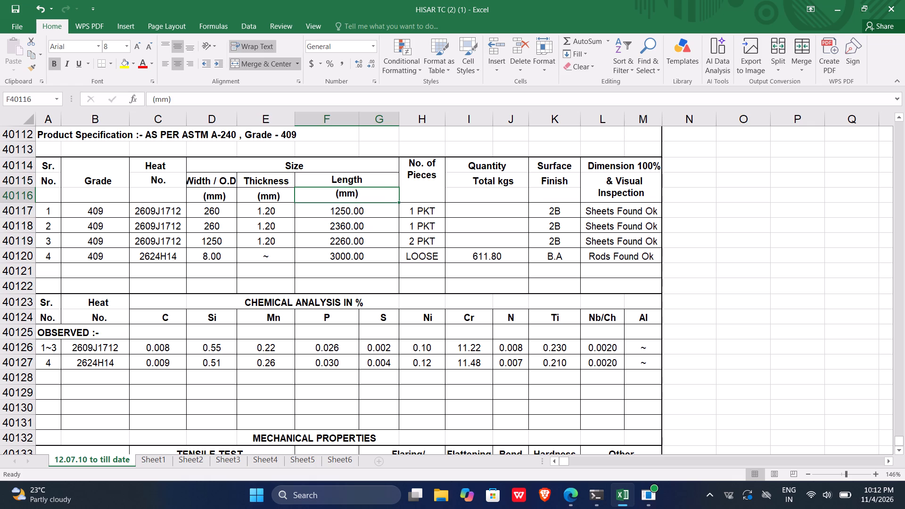
key("Down")
key("shift+Down")
key("shift+Down")
key("shift+Down")
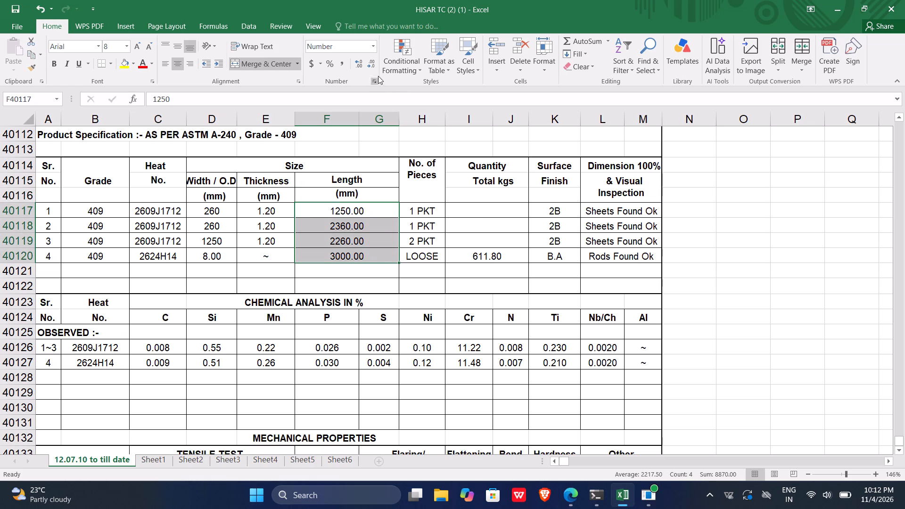
left_click(368, 57)
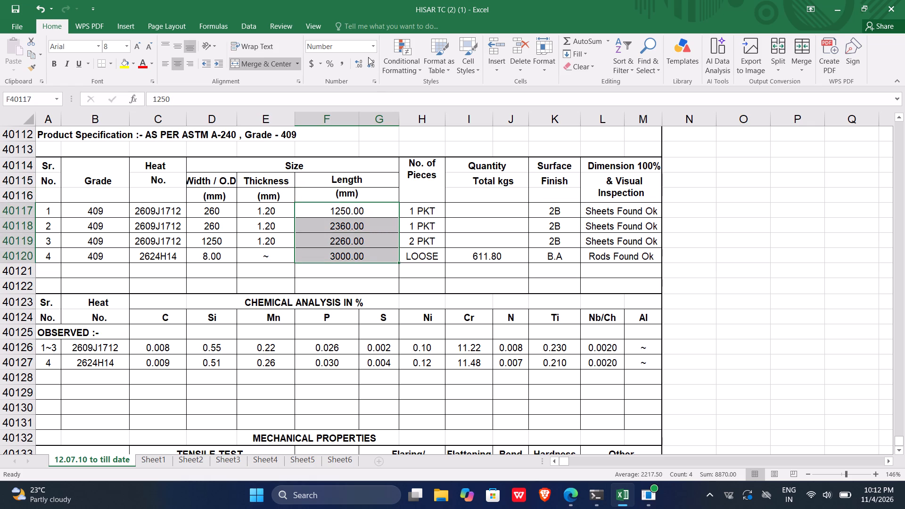
left_click(370, 61)
left_click(370, 61)
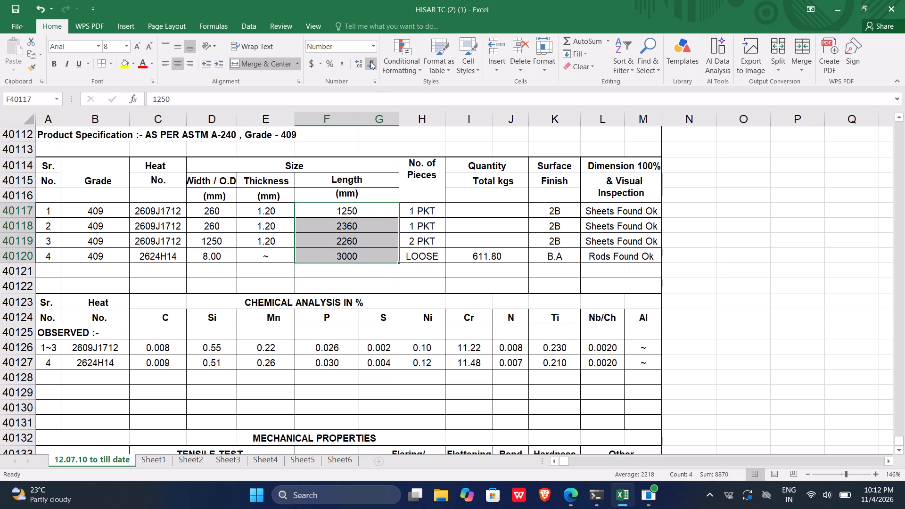
Enter 7623 as the total quantity in kgs for serial 3 in the HSS26-27/541 size table.
left_click(501, 207)
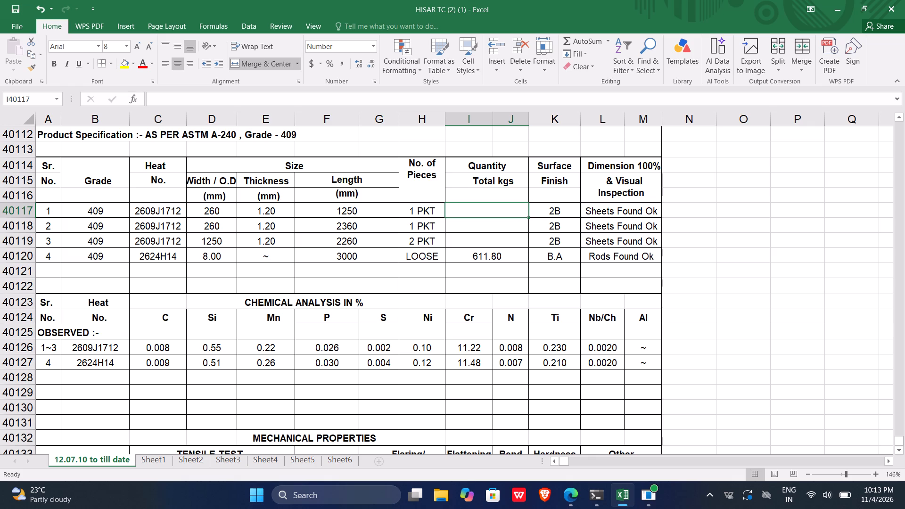
key("Down")
key("Down")
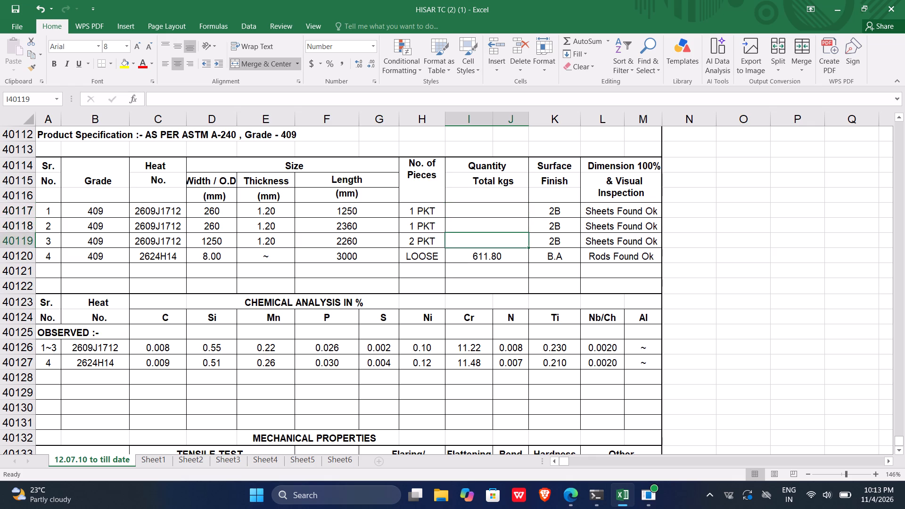
type("76")
type("23")
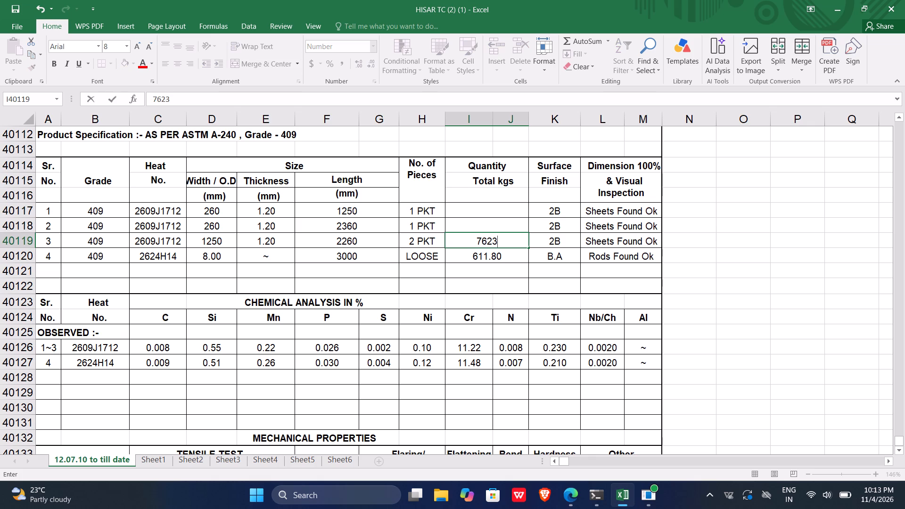
key("Left")
Set the number of pieces for serial 3 in the HSS26-27/541 size table to 3 PKT.
key("Left")
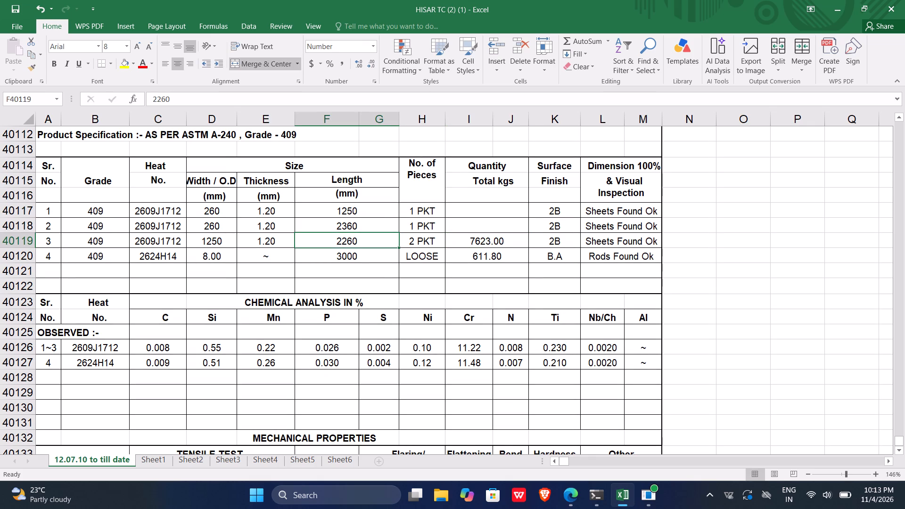
key("Right")
type("3")
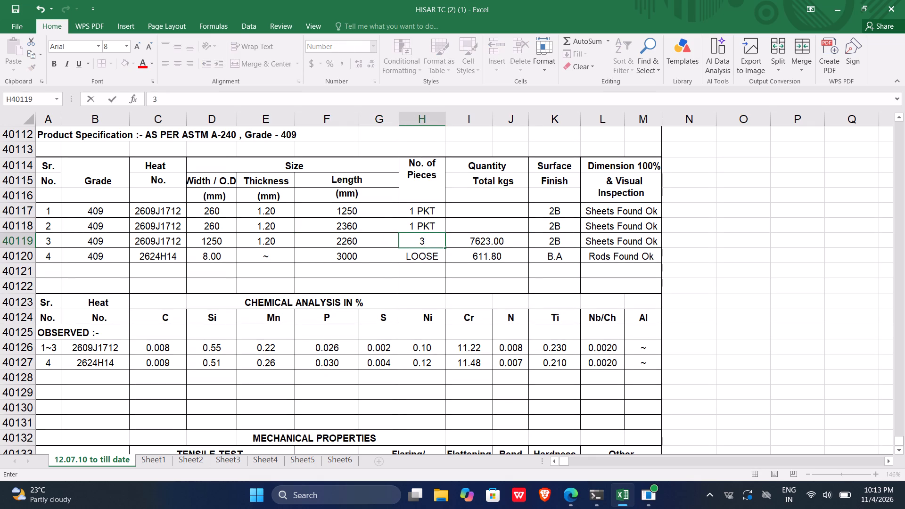
key("space")
type("PKT")
key("Down")
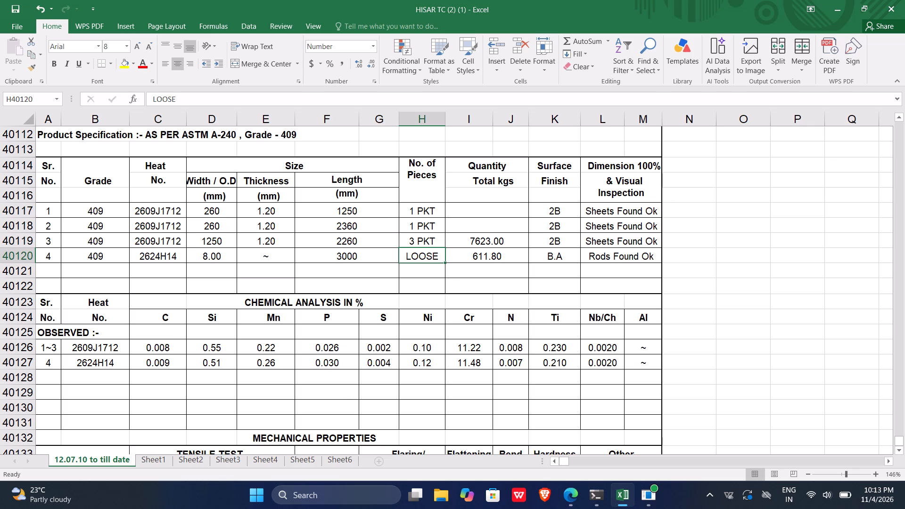
Enter the total quantities in kgs in the size table: 1552 for serial 2 and 2568 for serial 1.
key("Up")
key("Up")
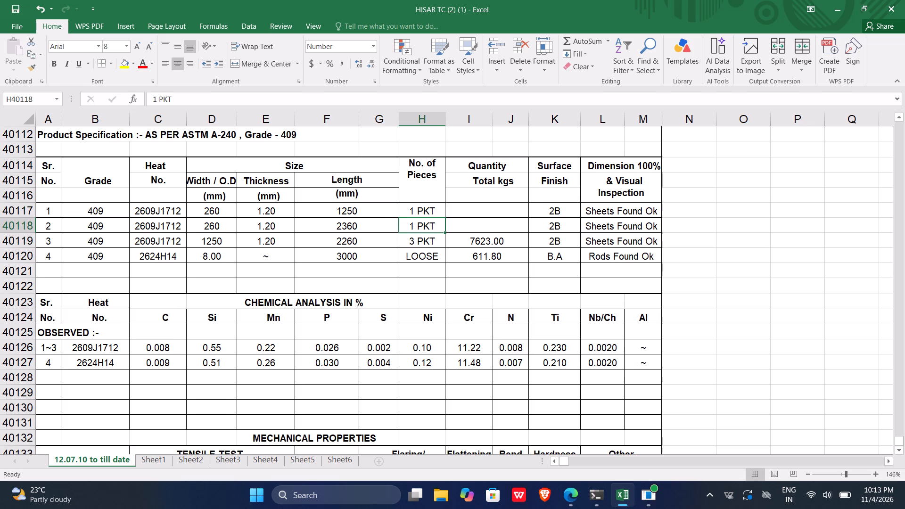
key("Right")
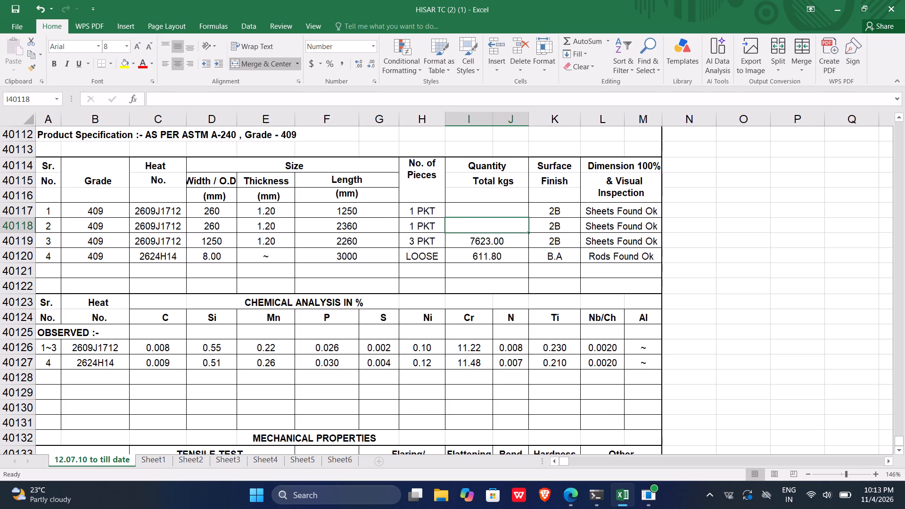
key("1")
type("552")
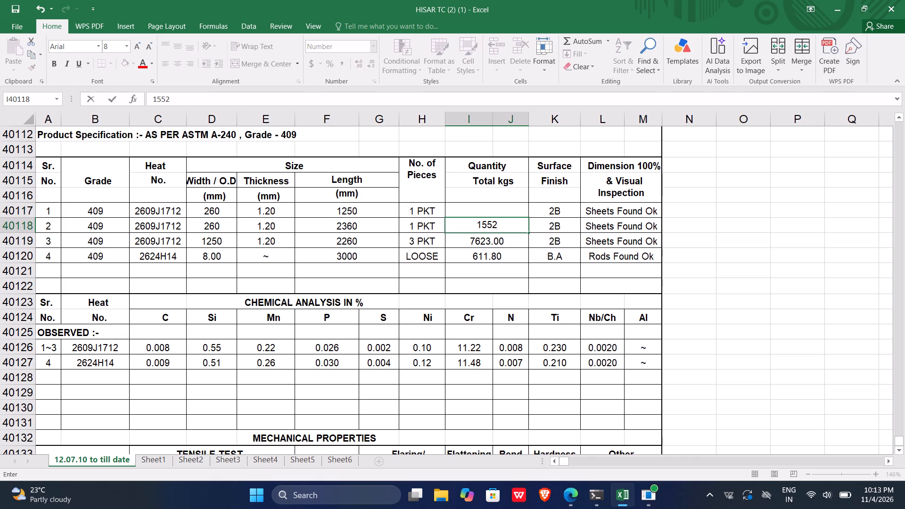
key("Up")
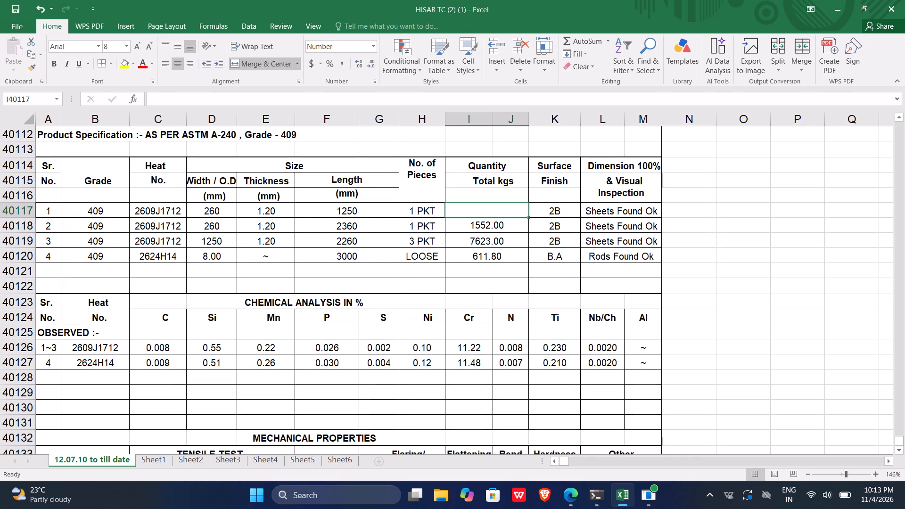
key("2")
key("5")
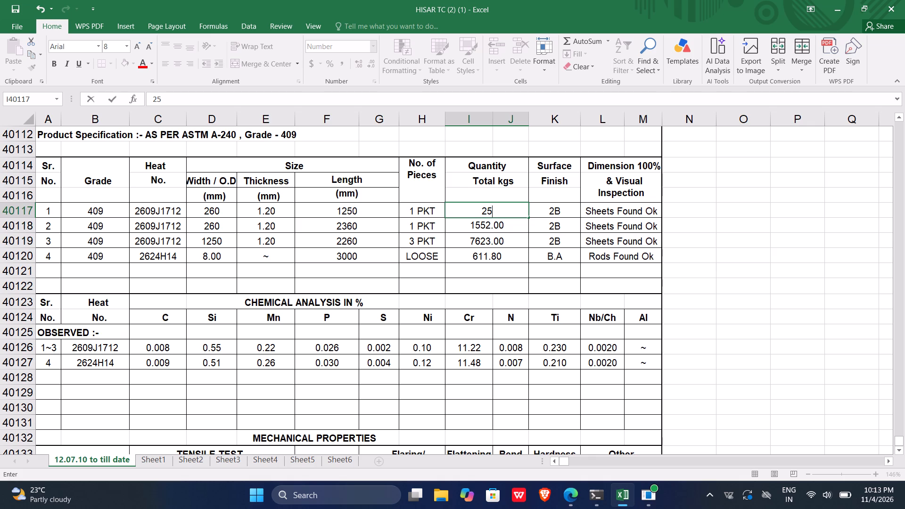
key("6")
key("8")
key("Down")
Show the total quantities of serials 1 to 4 with one decimal place.
key("Up")
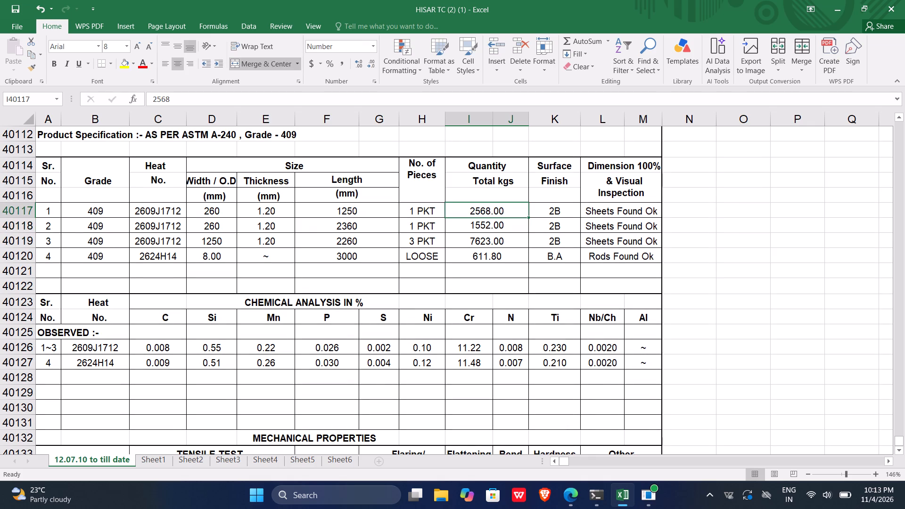
key("shift+Down")
key("shift+Down")
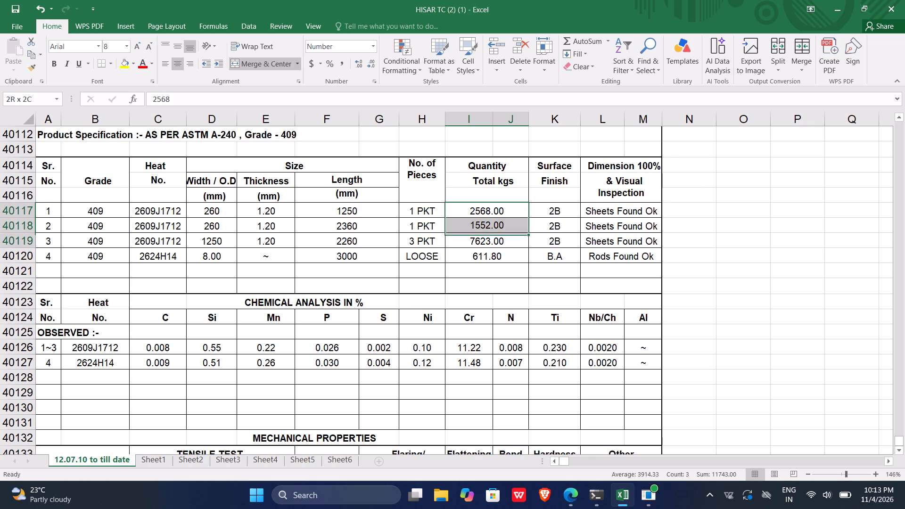
key("shift+Down")
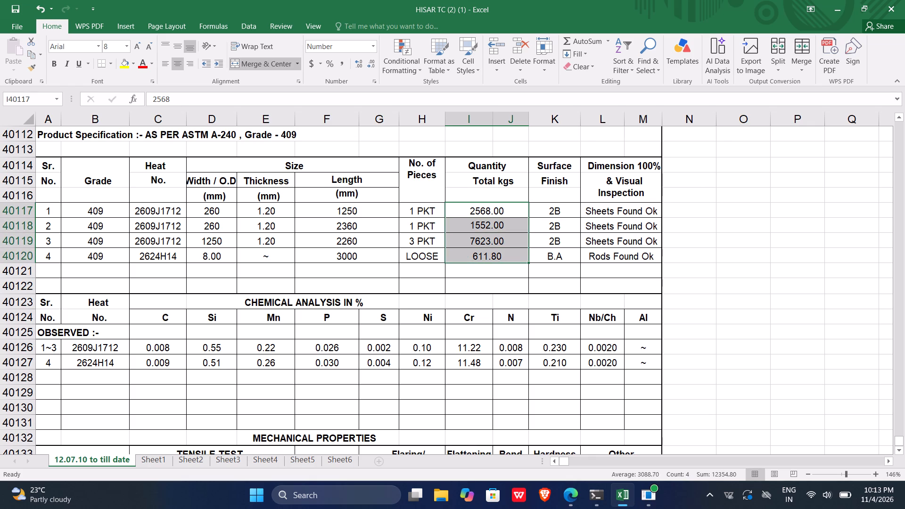
left_click(367, 62)
Show the total quantities of serials 1 to 3 without decimal places.
left_click(494, 208)
key("shift+Down")
key("shift+Down")
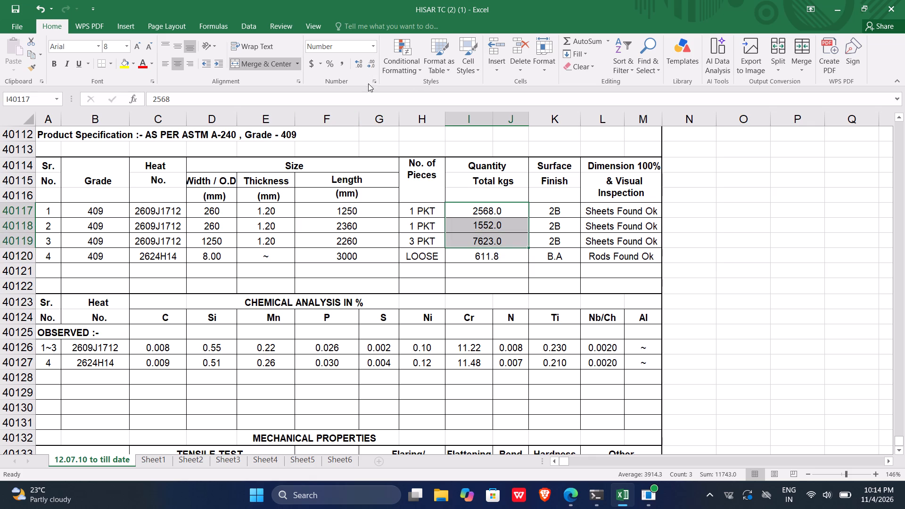
left_click(370, 62)
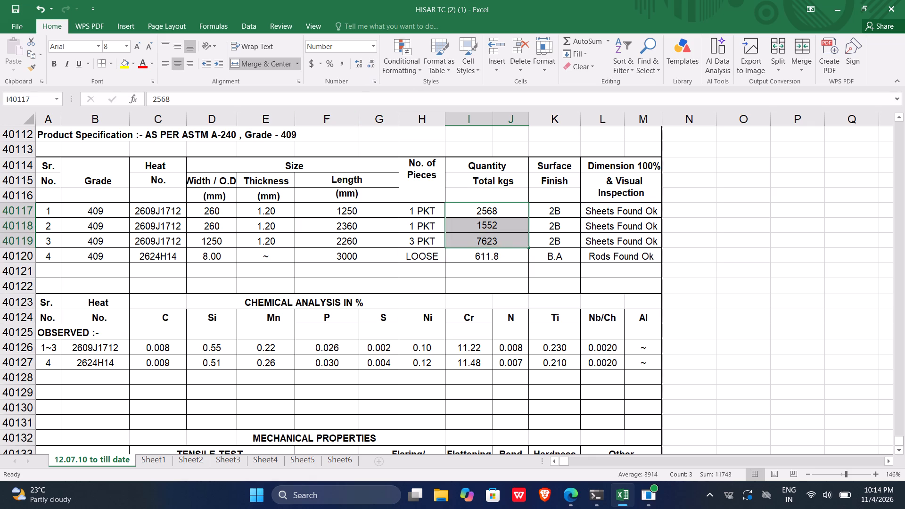
Check the summed quantities with and without serial 4, and review the header of certificate HSS26-27/541.
key("shift+Down")
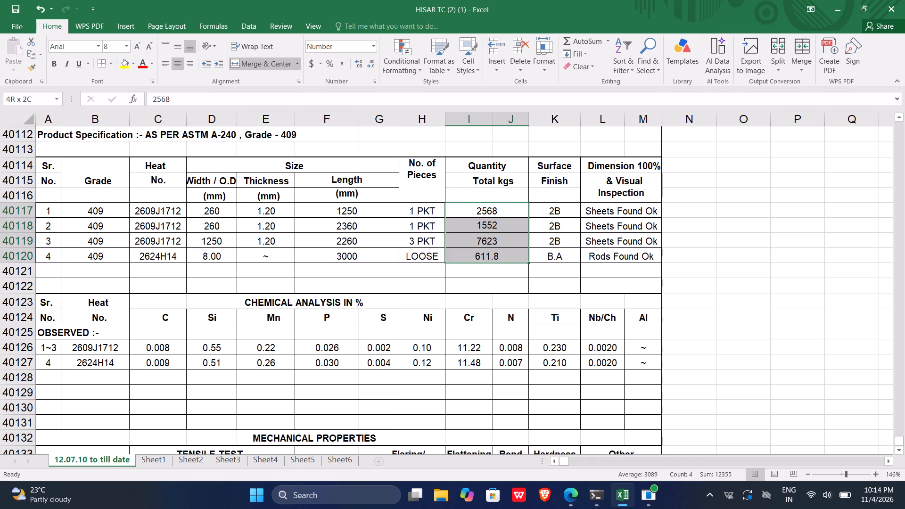
key("shift+Up")
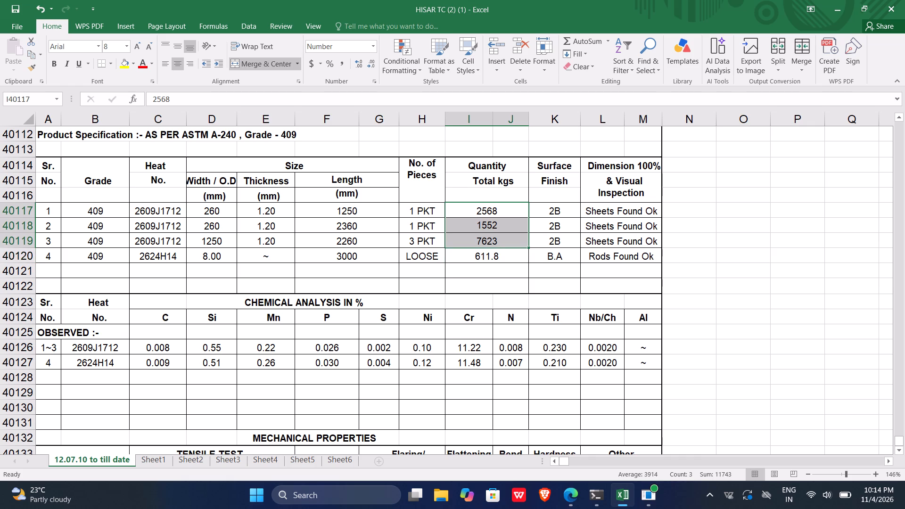
key("Up")
key("Up")
key("Up")
key("Up")
key("Up")
key("Up")
key("Up")
key("Up")
key("Up")
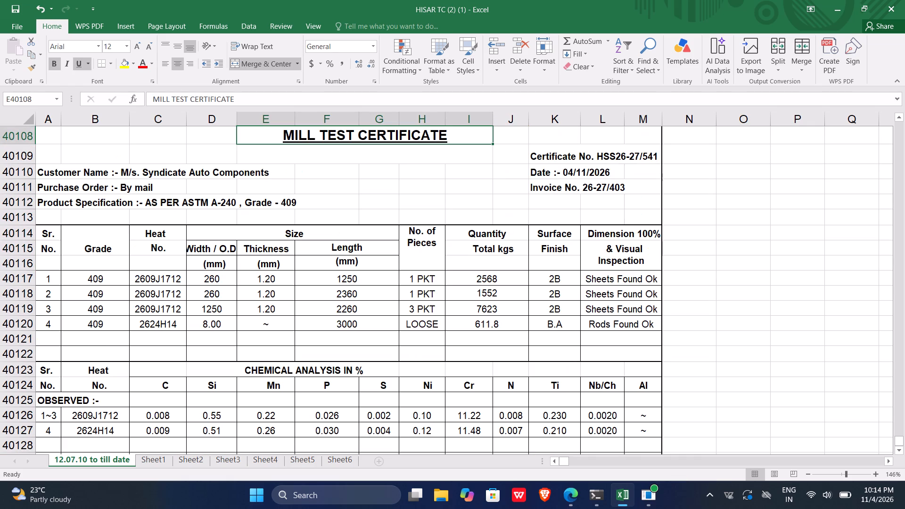
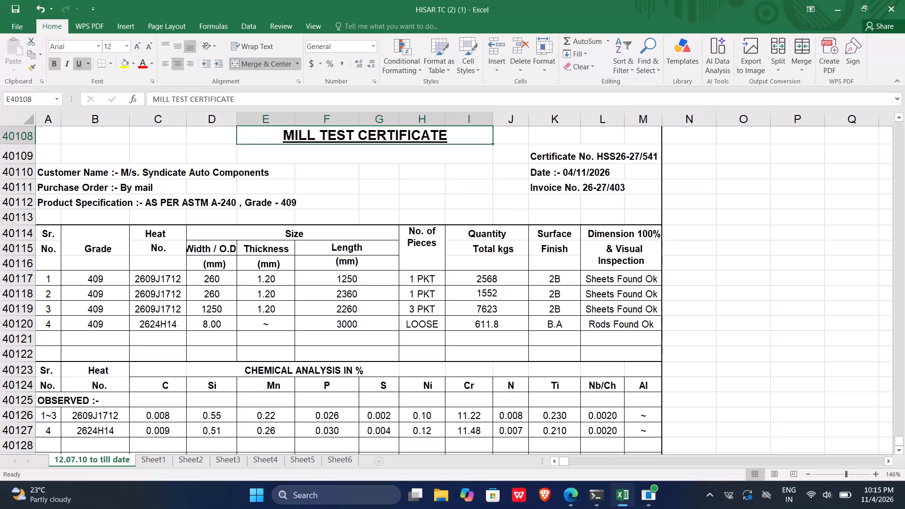
Review the observed chemical analysis and mechanical properties of both heats on certificate HSS26-27/541.
left_click(276, 421)
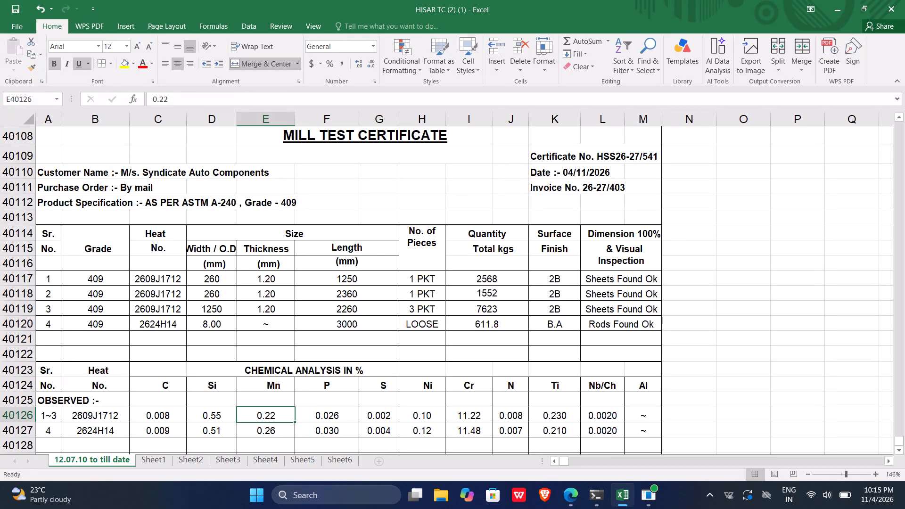
key("Right")
key("Right")
key("Right")
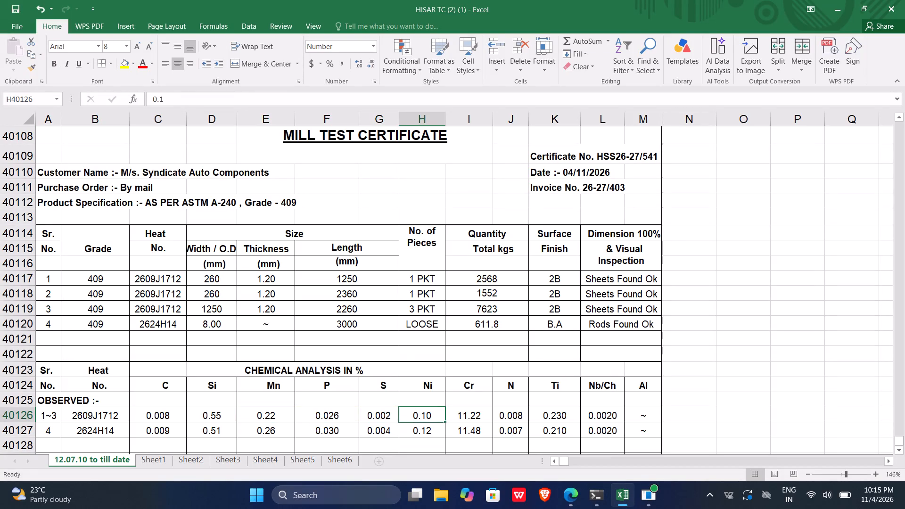
key("Right")
key("Right")
key("Right")
key("Right")
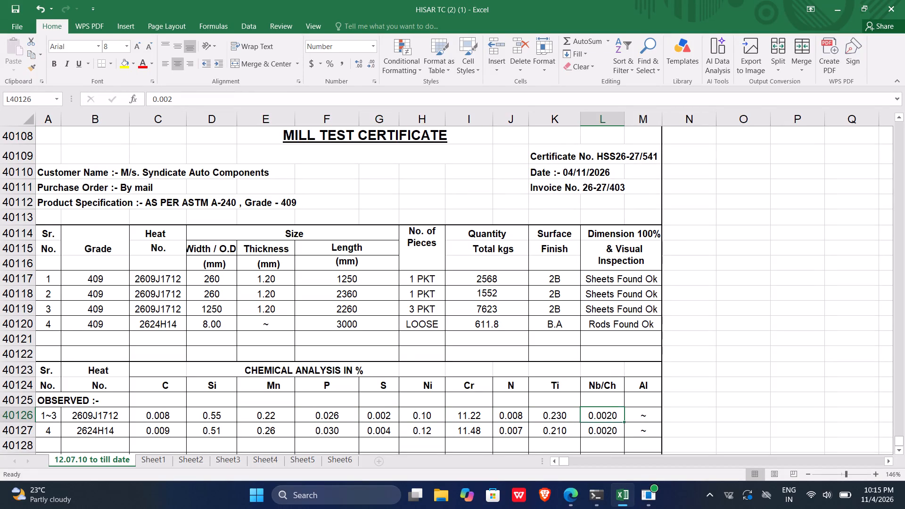
key("Down")
key("Down")
key("Down")
key("Down")
key("Down")
key("Down")
key("Down")
key("Down")
key("Down")
key("Down")
key("Down")
key("Down")
key("Down")
key("Down")
key("Down")
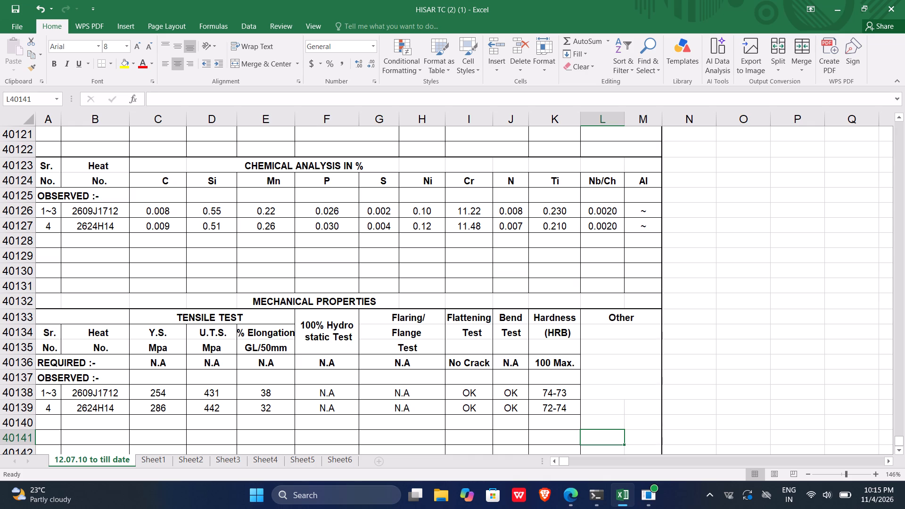
Recheck certificate HSS26-27/541 from the mechanical properties back through the chemical analysis and size table to its header.
key("Up")
key("Up")
key("Up")
key("Up")
key("Up")
key("Up")
key("Up")
key("Up")
key("Up")
key("Up")
key("Up")
key("Up")
key("Up")
key("Up")
key("Up")
key("Up")
key("Up")
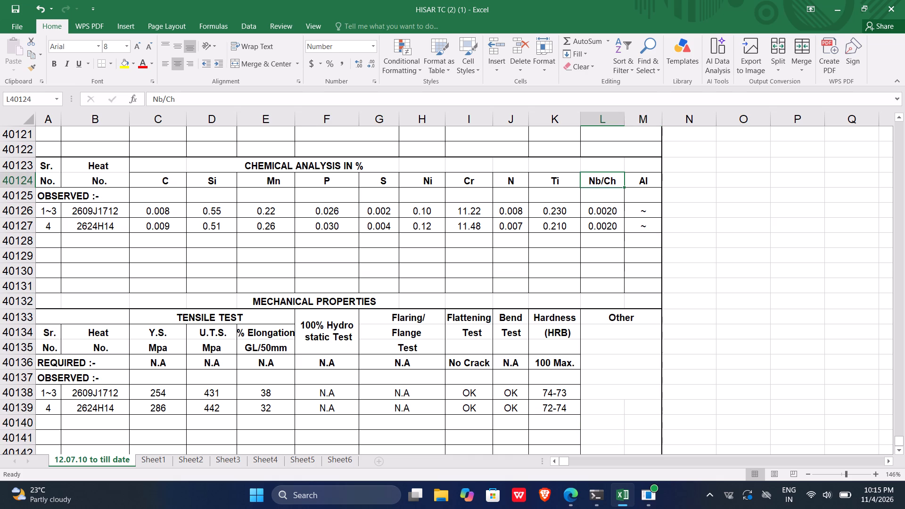
key("Up")
key("Up")
key("Up")
key("Up")
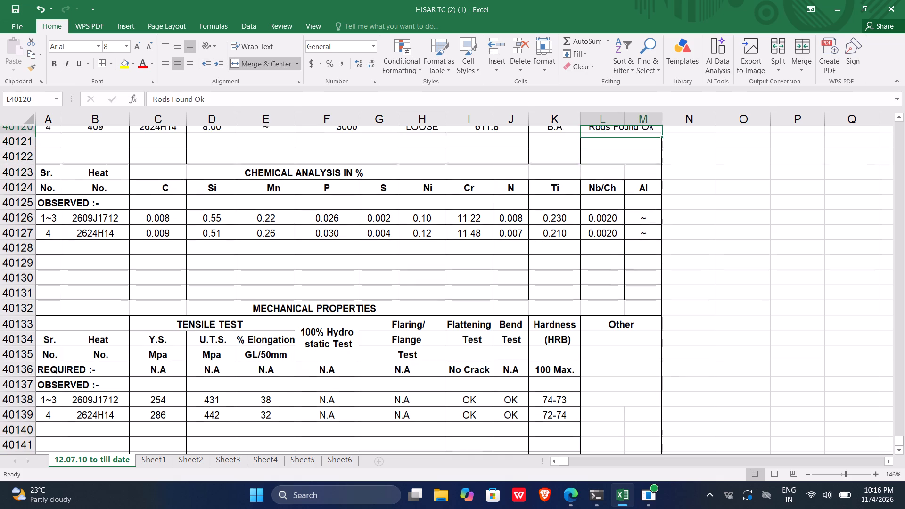
key("Up")
key("Up")
key("Up")
key("Up")
key("Up")
key("Up")
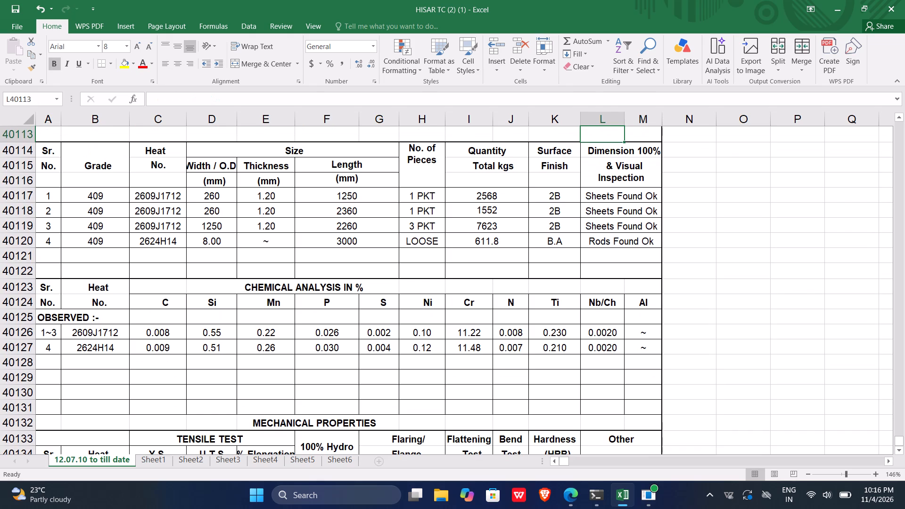
key("Up")
key("Up")
key("Up")
key("Up")
key("Up")
key("Up")
key("Up")
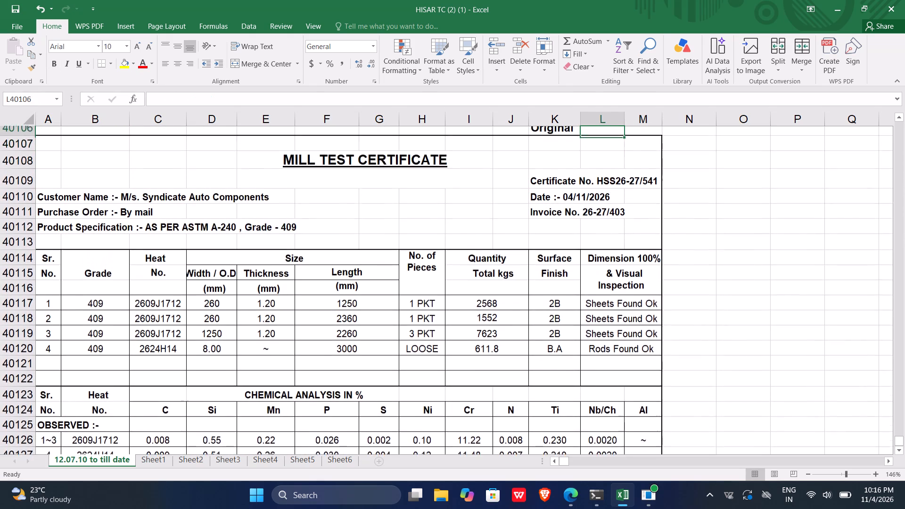
key("Up")
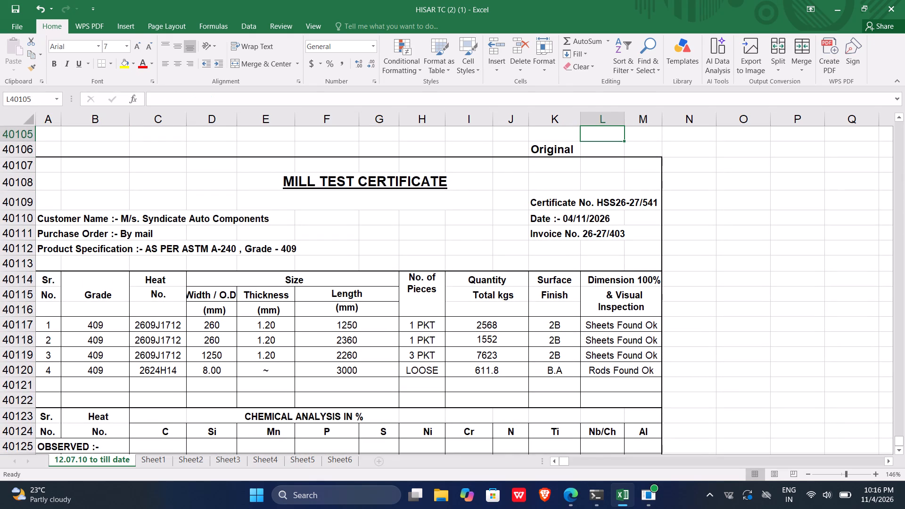
Extend the invoice number on certificate HSS26-27/541 to read 26-27/403-404.
left_click(538, 233)
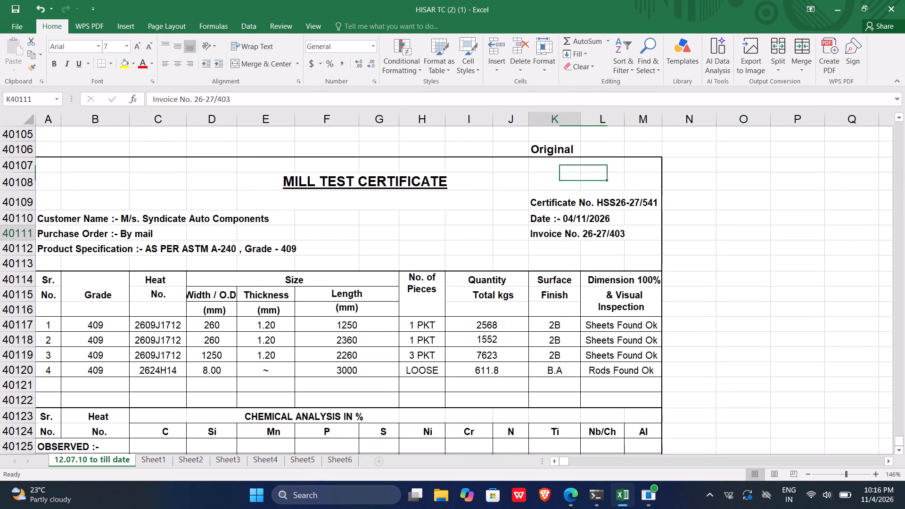
left_click(247, 98)
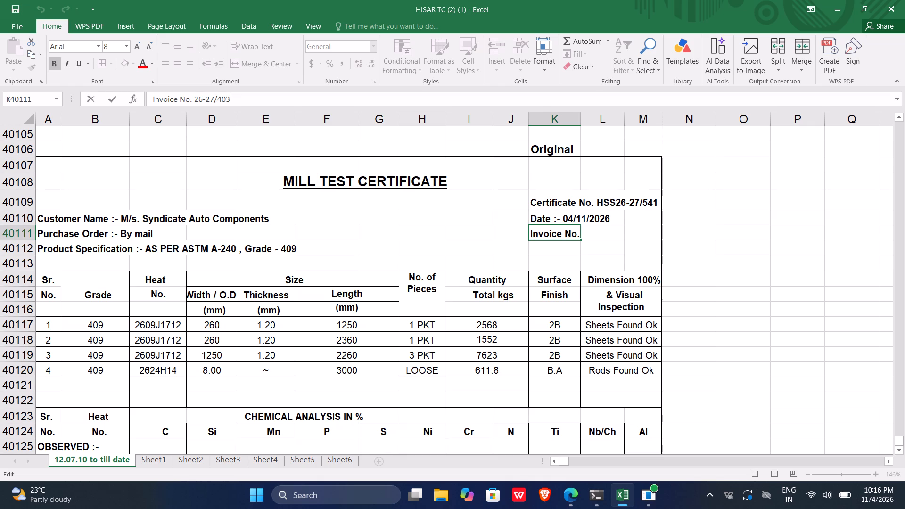
key("minus")
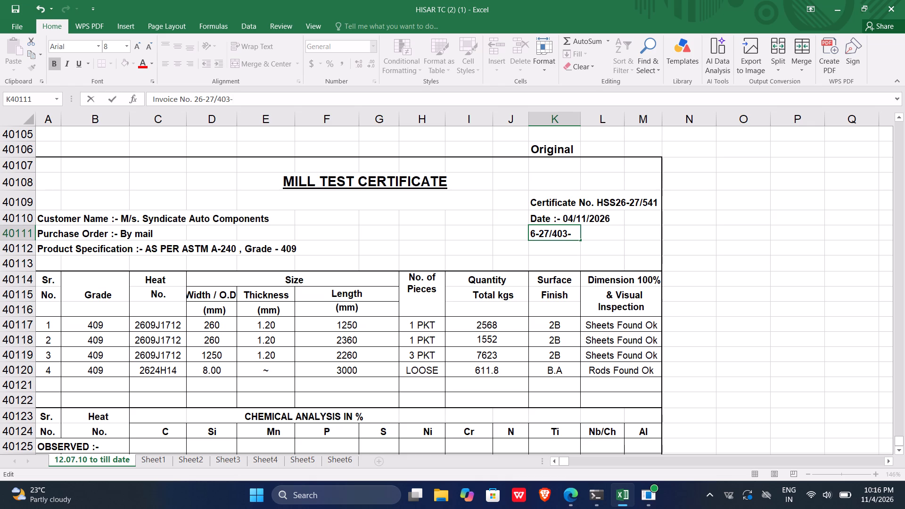
key("4")
type("04")
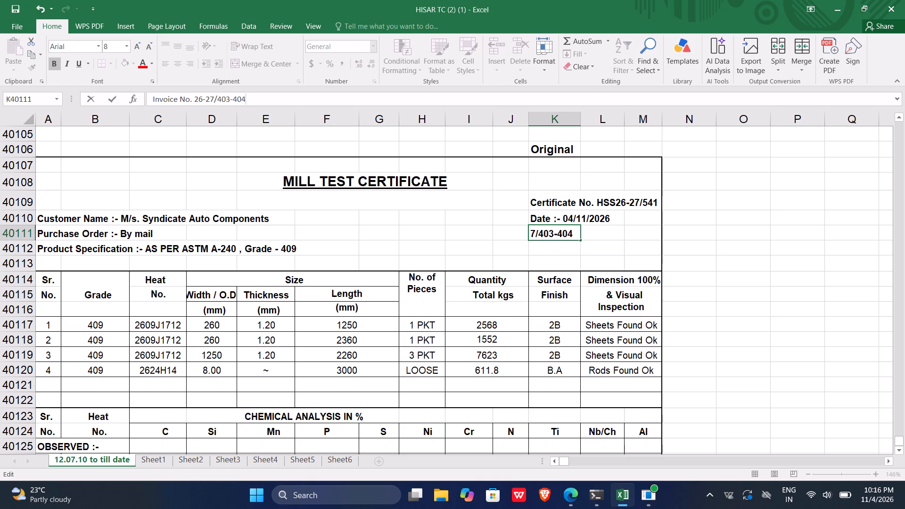
left_click(361, 227)
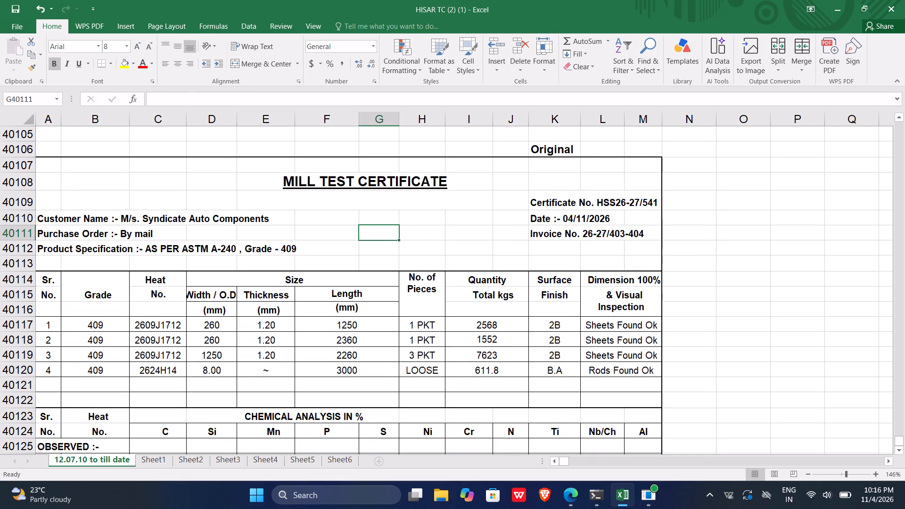
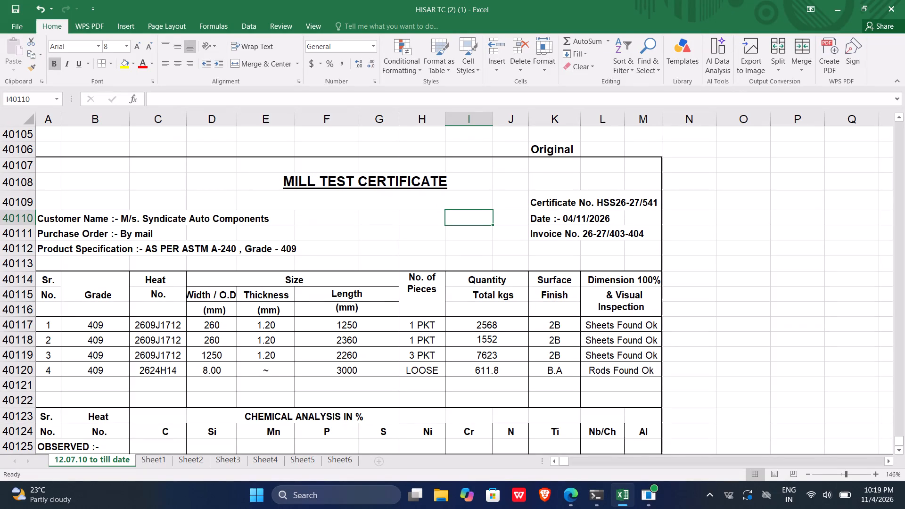
left_click(47, 150)
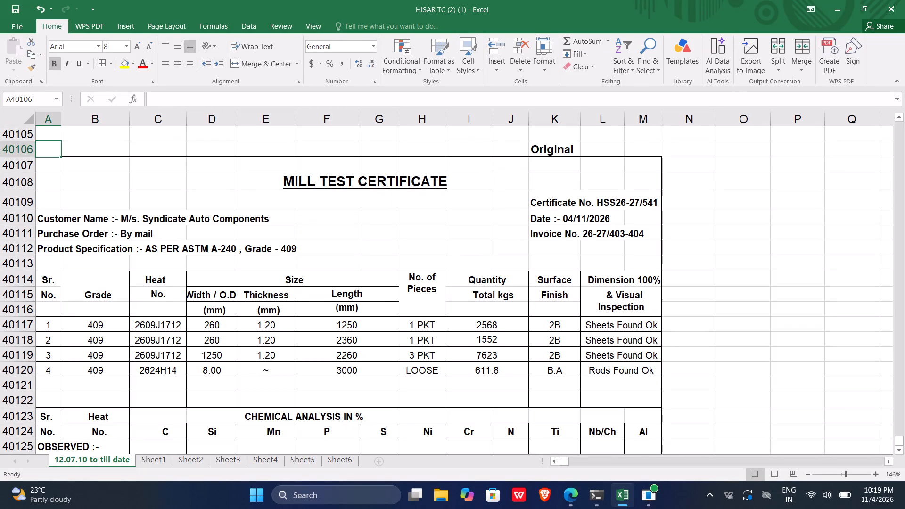
key("Left")
key("Left")
key("shift+Right")
key("shift+Right")
key("shift+Right")
key("shift+Right")
key("shift+Right")
key("shift+Right")
key("shift+Right")
key("shift+Right")
key("shift+Right")
key("shift+Right")
key("shift+Right")
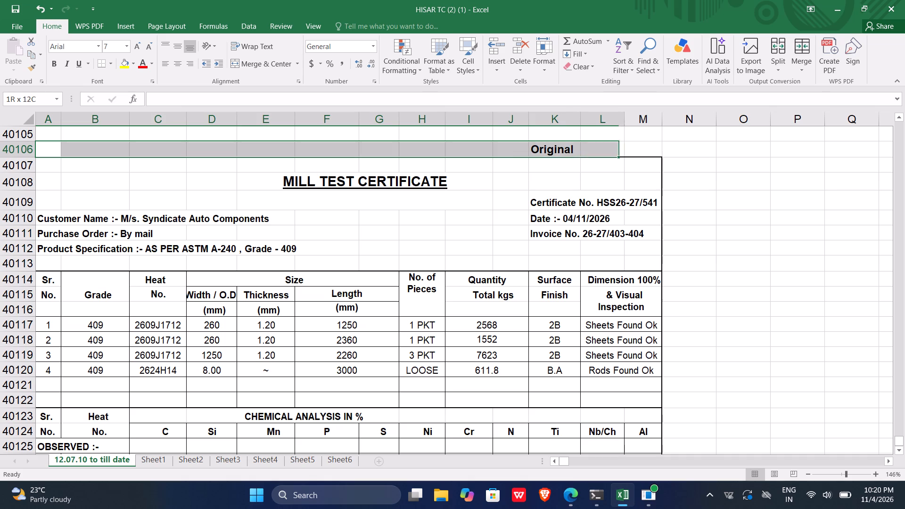
key("shift+Right")
key("shift+Down")
key("shift+Down")
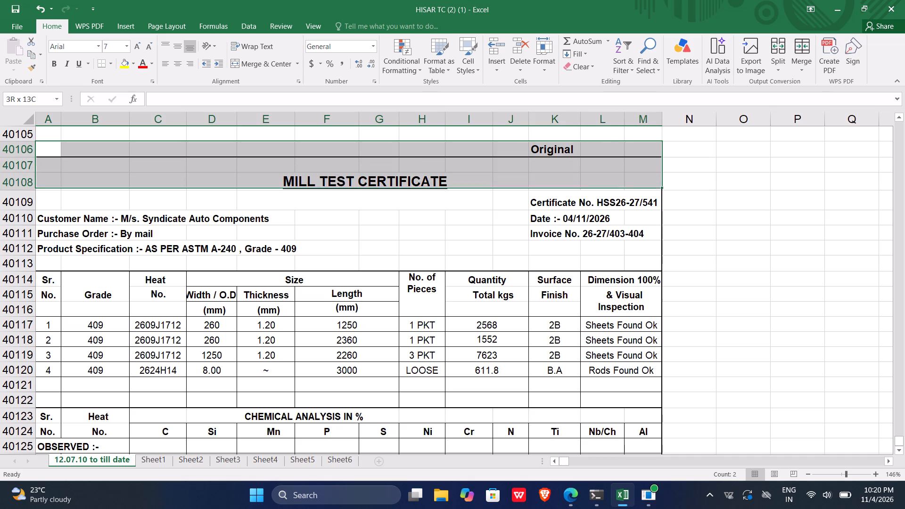
key("shift+Down")
key("shift+Down")
key("shift+Down")
key("shift+Down")
key("shift+Down")
key("shift+Down")
key("shift+Down")
key("shift+Down")
key("shift+Down")
key("shift+Down")
key("shift+Down")
key("shift+Down")
key("shift+Down")
key("shift+Down")
key("shift+Down")
key("shift+Down")
key("shift+Down")
key("shift+Down")
key("shift+Down")
key("shift+Down")
key("shift+Down")
key("shift+Down")
key("shift+Down")
key("shift+Down")
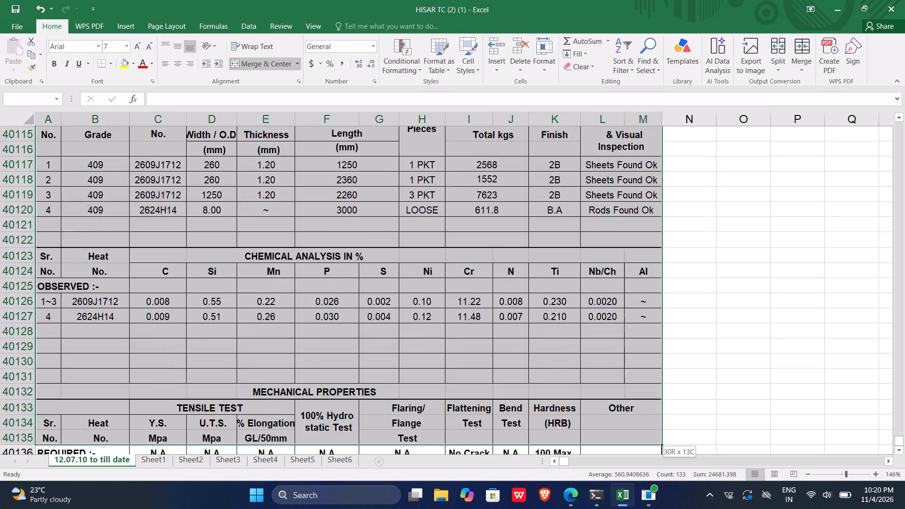
key("shift+Down")
key("shift+Down")
key("shift+Down")
key("shift+Down")
key("shift+Down")
key("shift+Down")
key("shift+Down")
key("shift+Down")
key("shift+Down")
key("shift+Down")
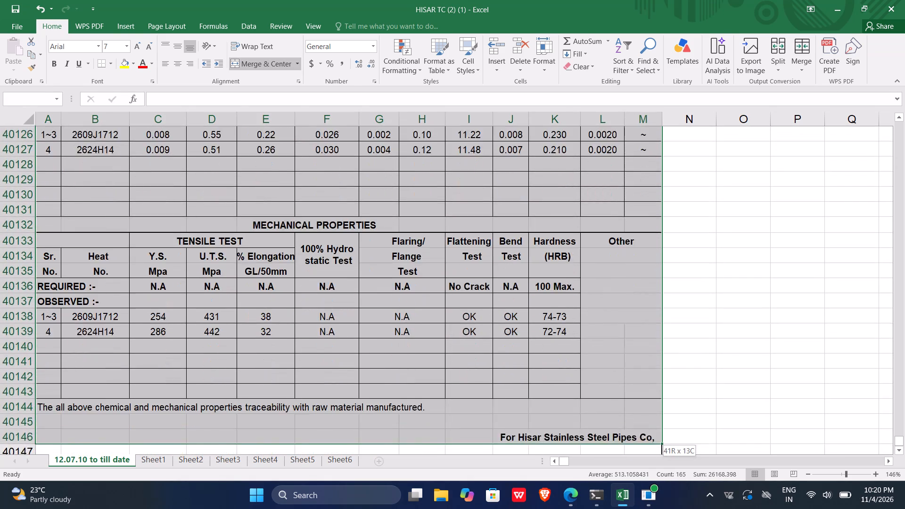
key("shift+Down")
key("shift+Down")
key("shift+Down")
key("shift+Down")
key("shift+Down")
key("shift+Down")
key("shift+Down")
key("shift+Down")
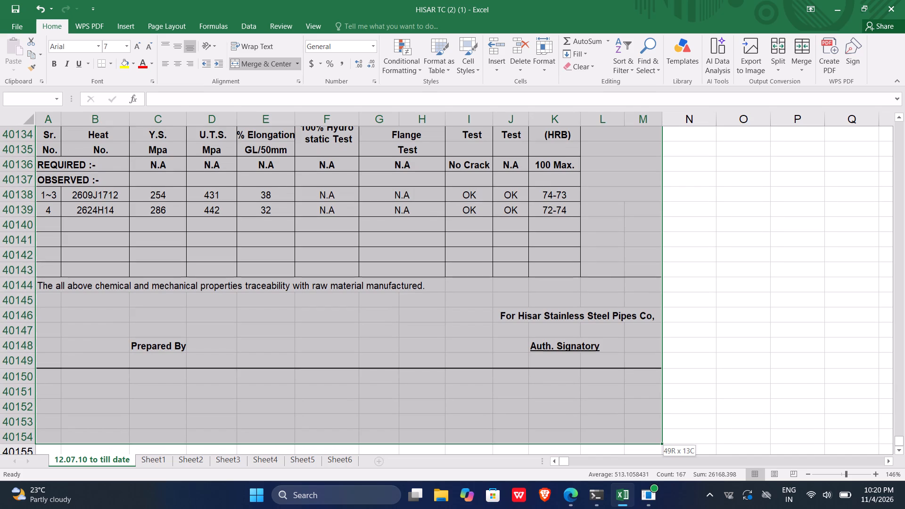
key("shift+Up")
key("shift+Up")
key("shift+Up")
key("shift+Up")
key("shift+Up")
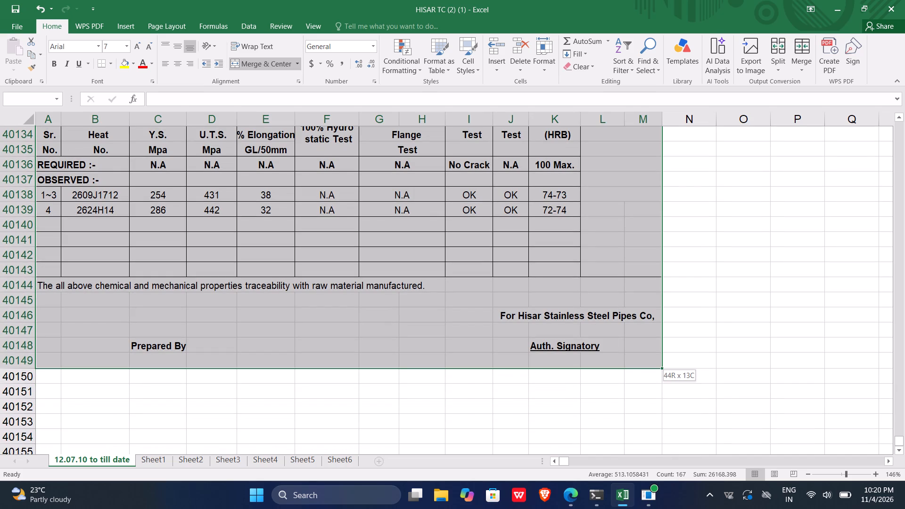
key("ctrl+p")
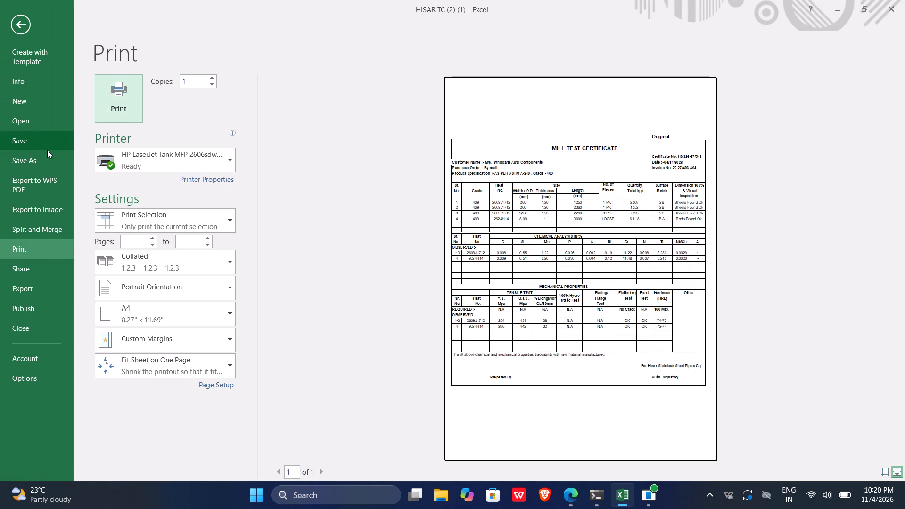
left_click(211, 78)
left_click(211, 78)
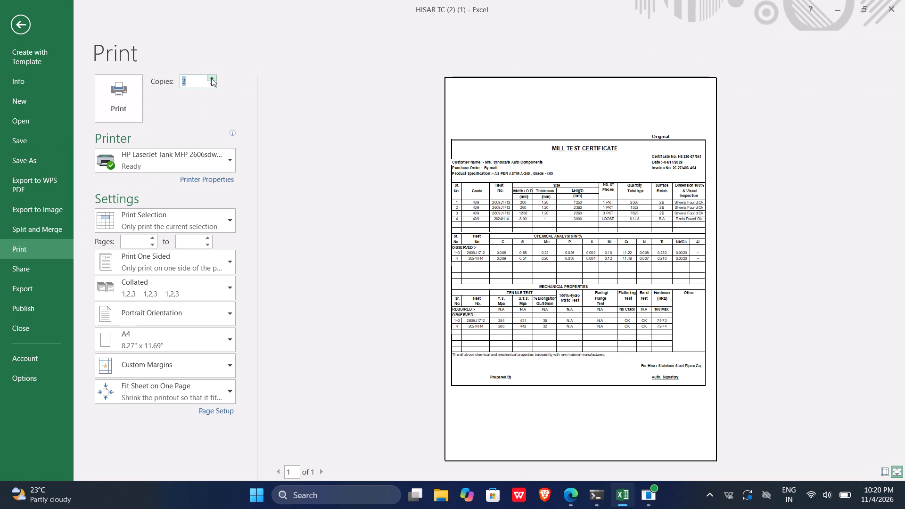
left_click(211, 84)
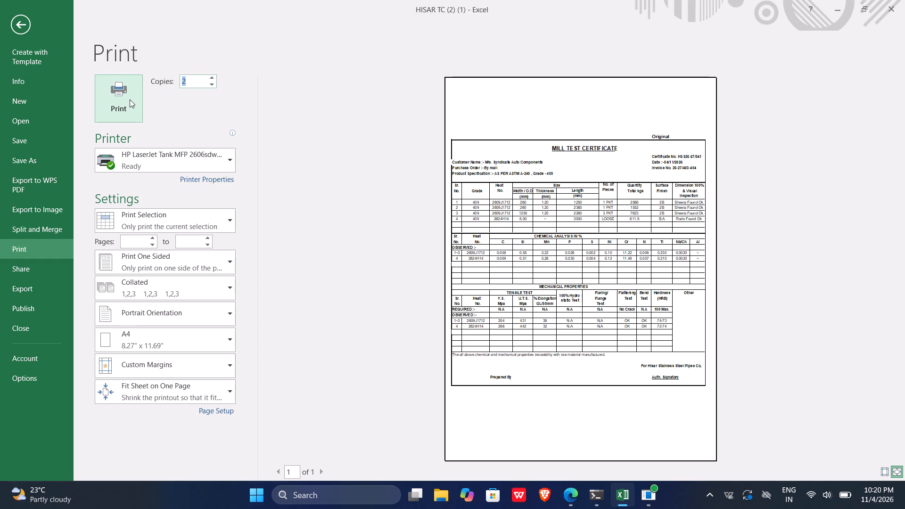
left_click(130, 99)
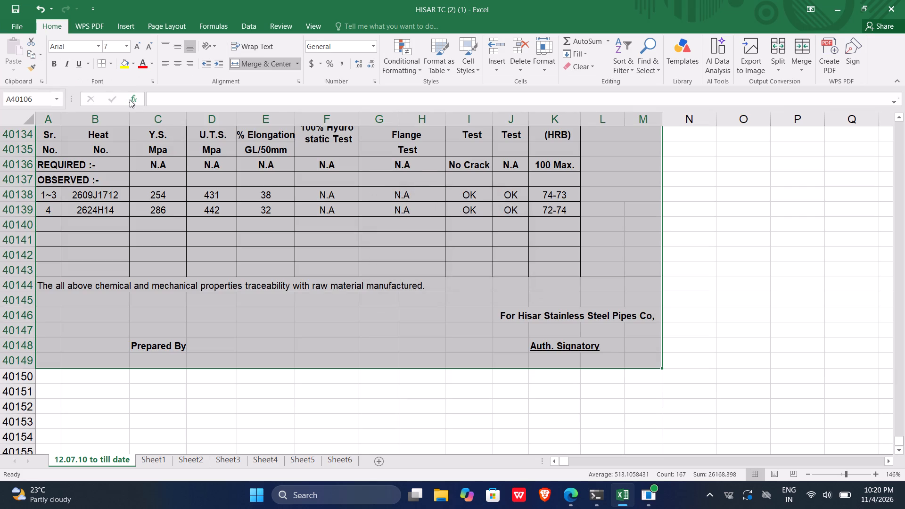